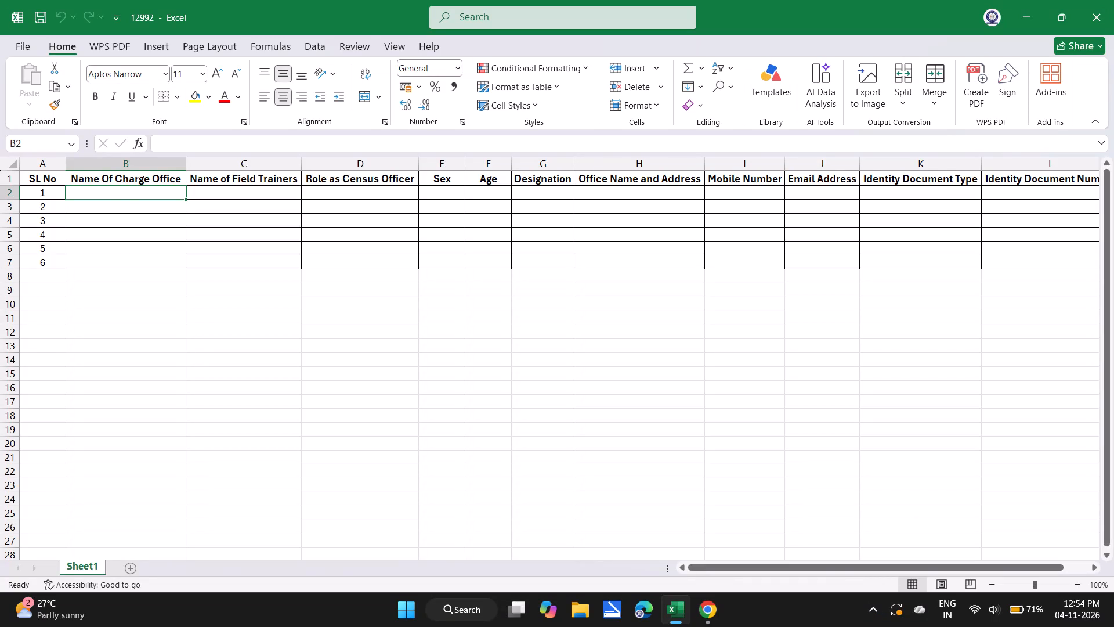
# Enter the first field trainer's full name under Name Of Charge Office in the SL No 1 row.
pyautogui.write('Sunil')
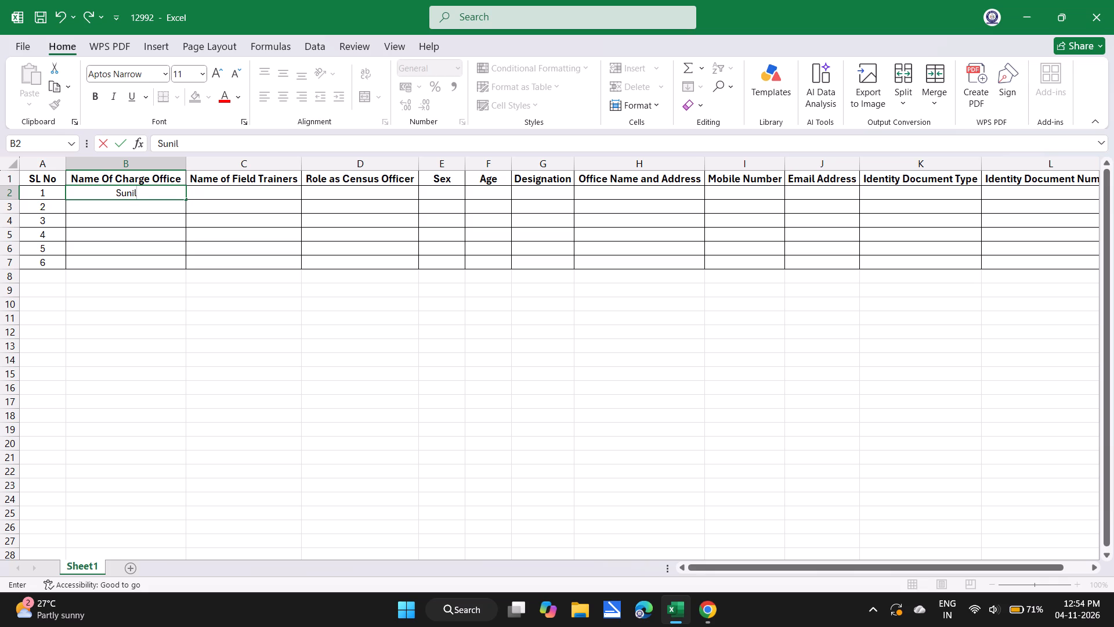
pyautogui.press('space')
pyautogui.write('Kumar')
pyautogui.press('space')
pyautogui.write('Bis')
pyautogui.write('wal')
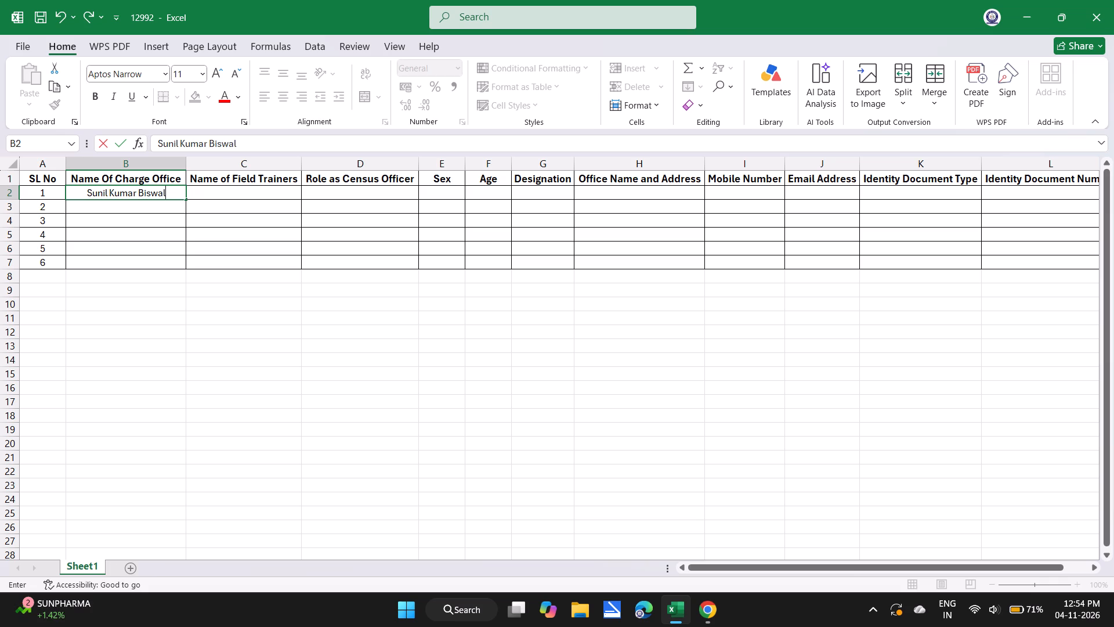
pyautogui.click(242, 197)
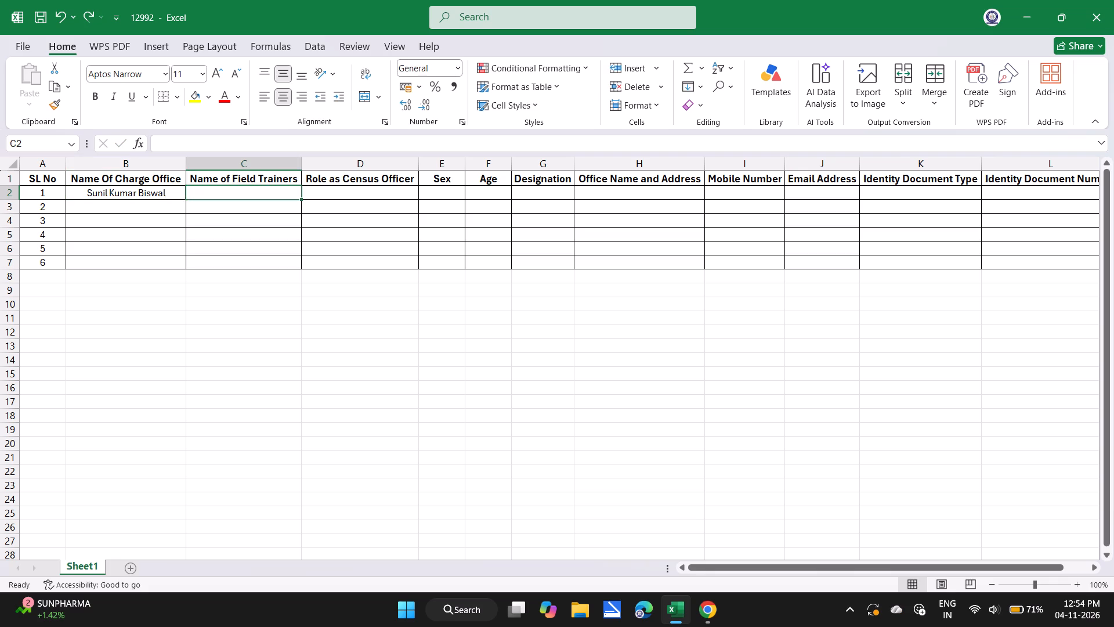
# Move the trainer's name from cell B2 to C2, under Name of Field Trainers.
pyautogui.click(154, 194)
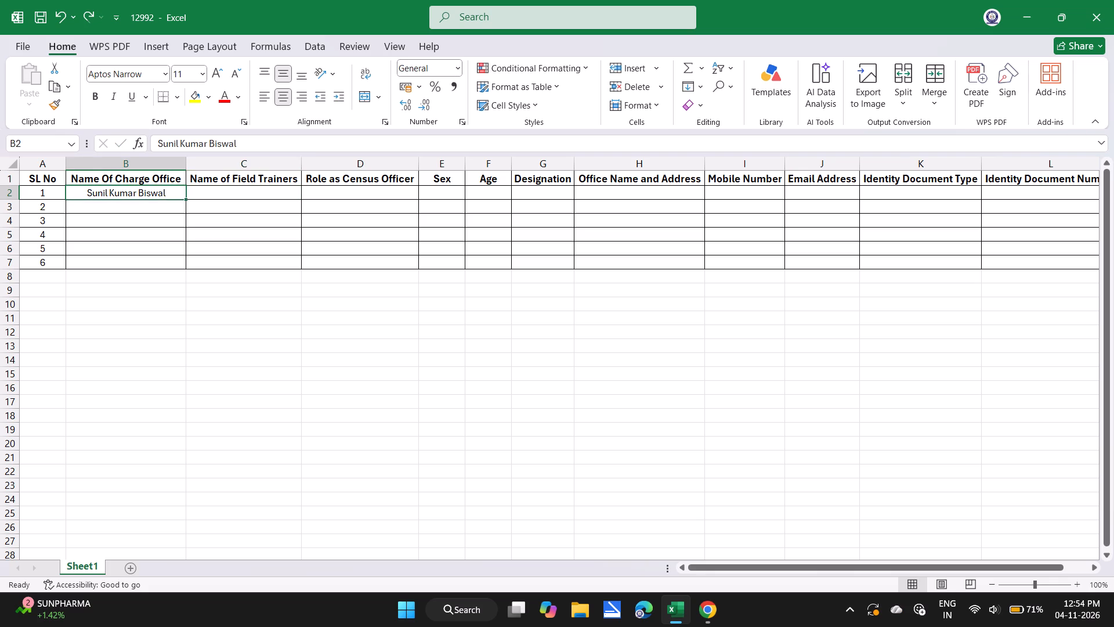
pyautogui.moveTo(172, 185); pyautogui.dragTo(234, 188)
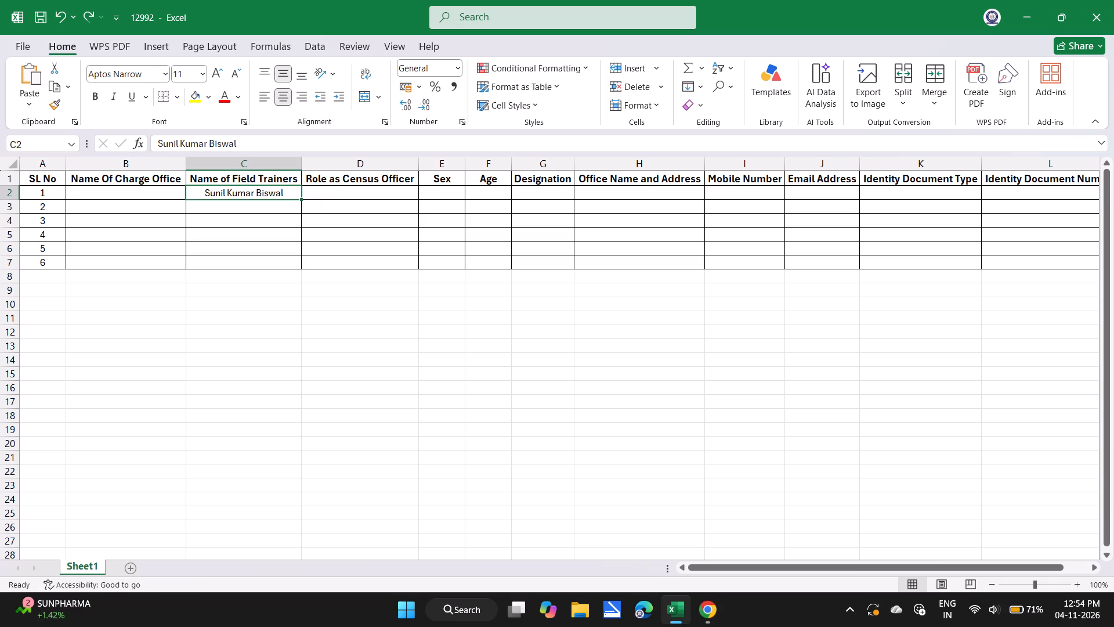
# Enter "Field Trainers" under Role as Census Officer in the SL No 1 row.
pyautogui.click(328, 189)
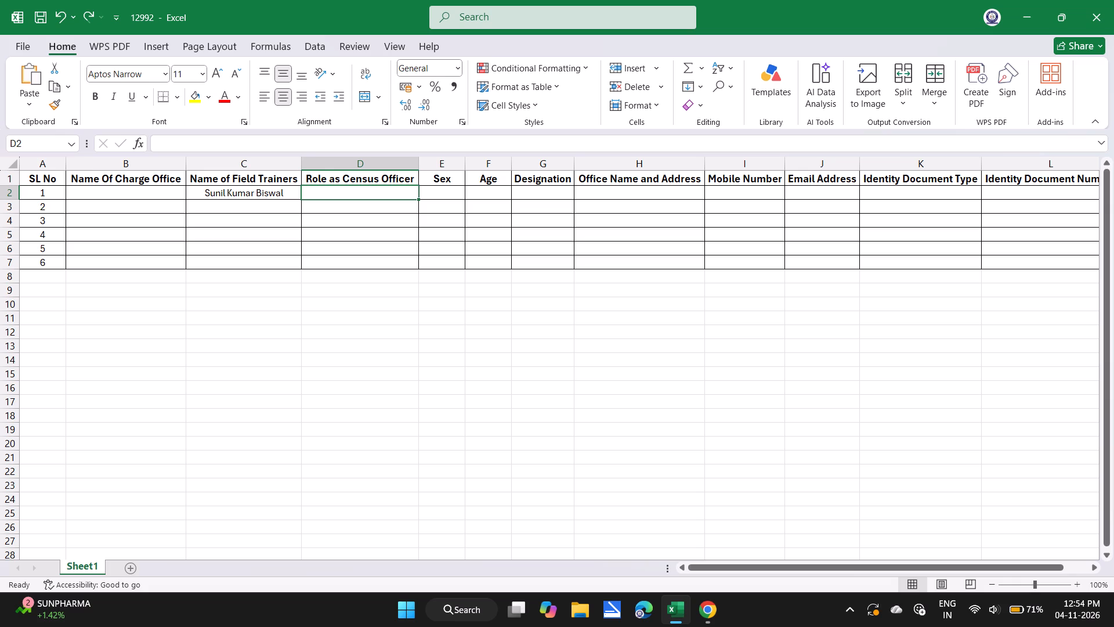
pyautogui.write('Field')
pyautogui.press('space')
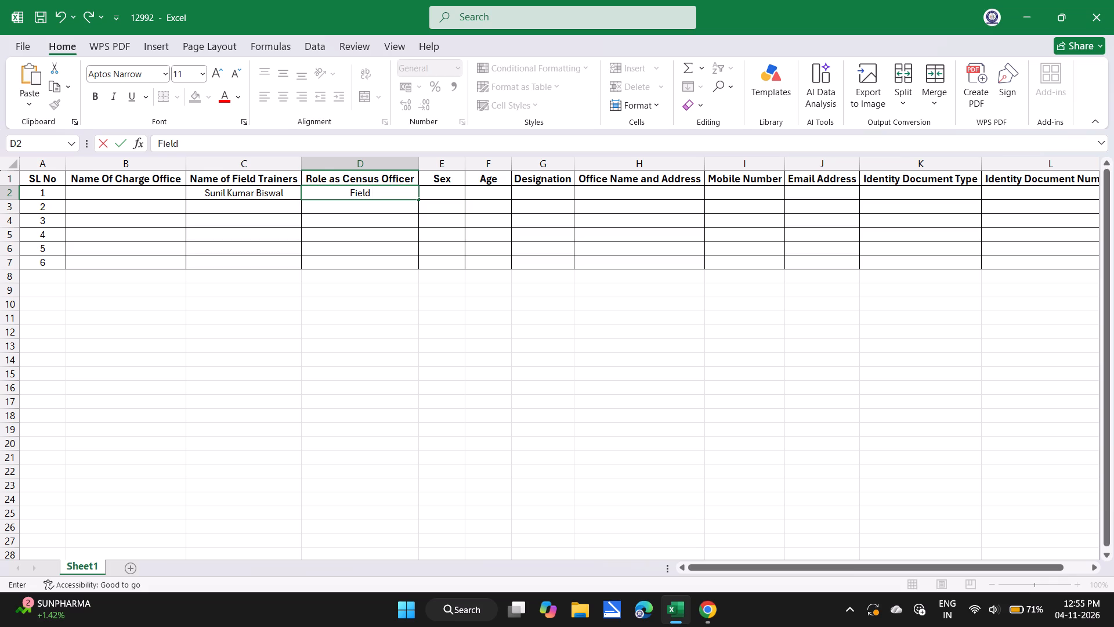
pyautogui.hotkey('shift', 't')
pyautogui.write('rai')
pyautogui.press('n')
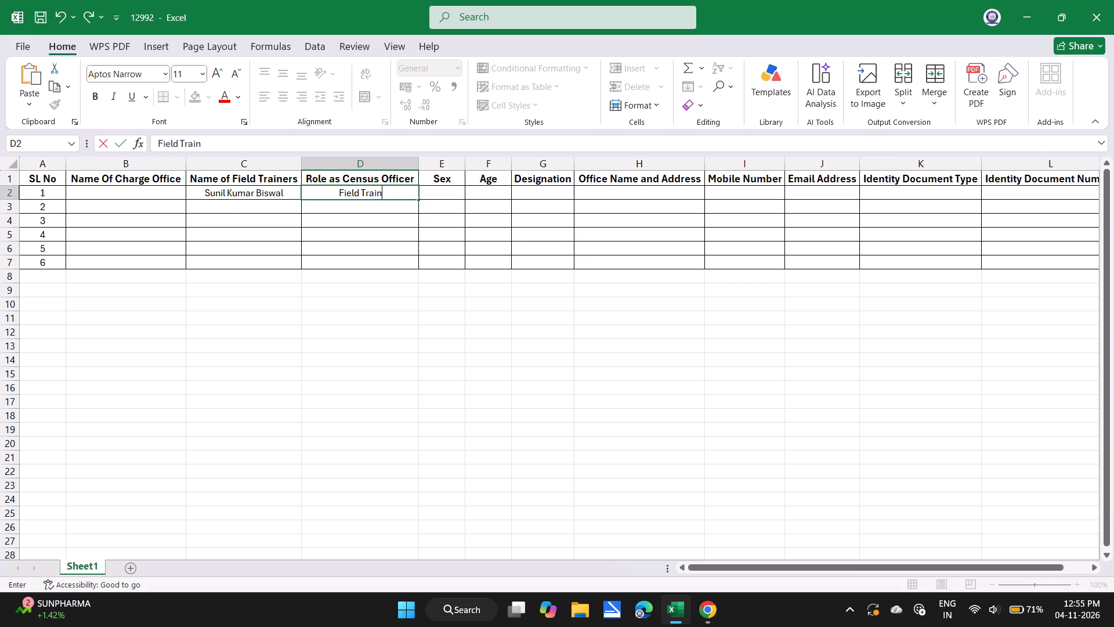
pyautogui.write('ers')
pyautogui.click(440, 191)
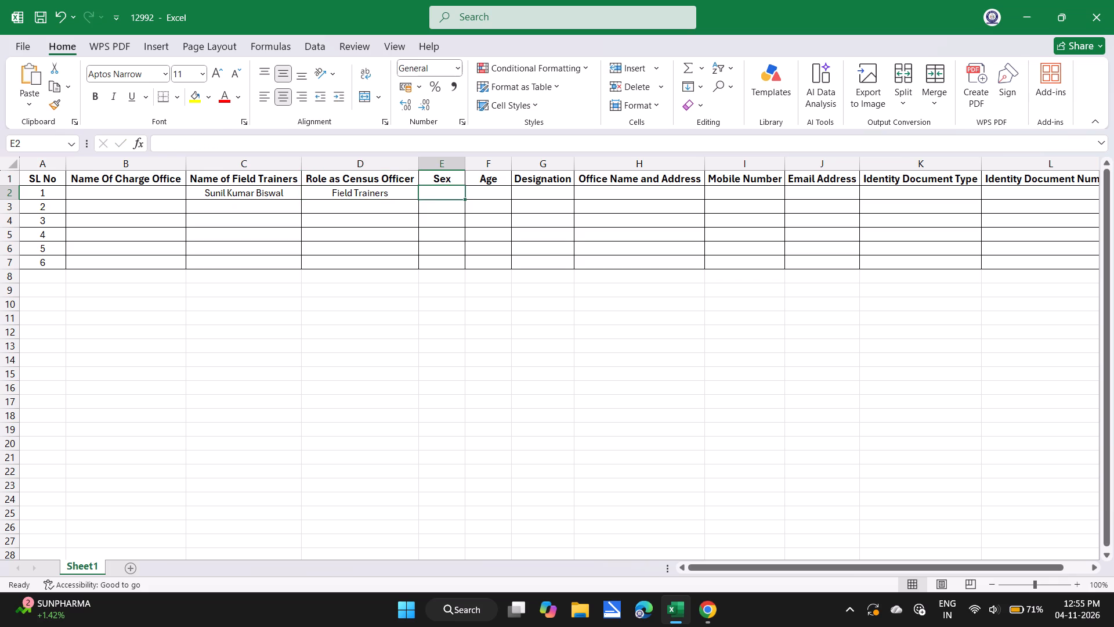
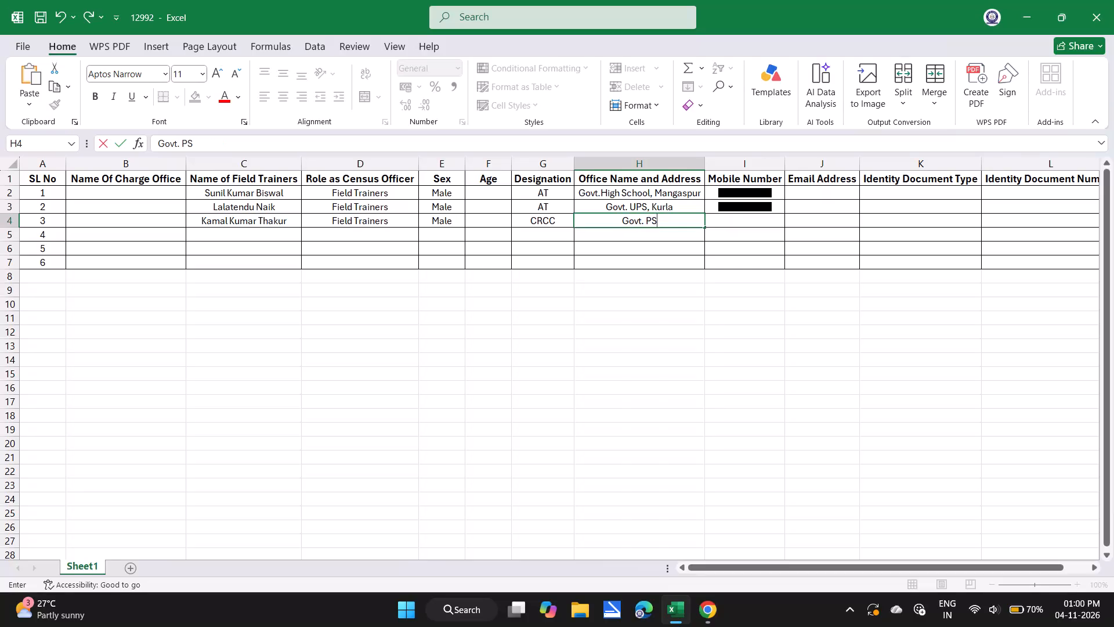
# Complete the Office Name and Address entry in the SL No 3 row as "Govt. PS, Sunajore".
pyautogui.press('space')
pyautogui.press('BackSpace')
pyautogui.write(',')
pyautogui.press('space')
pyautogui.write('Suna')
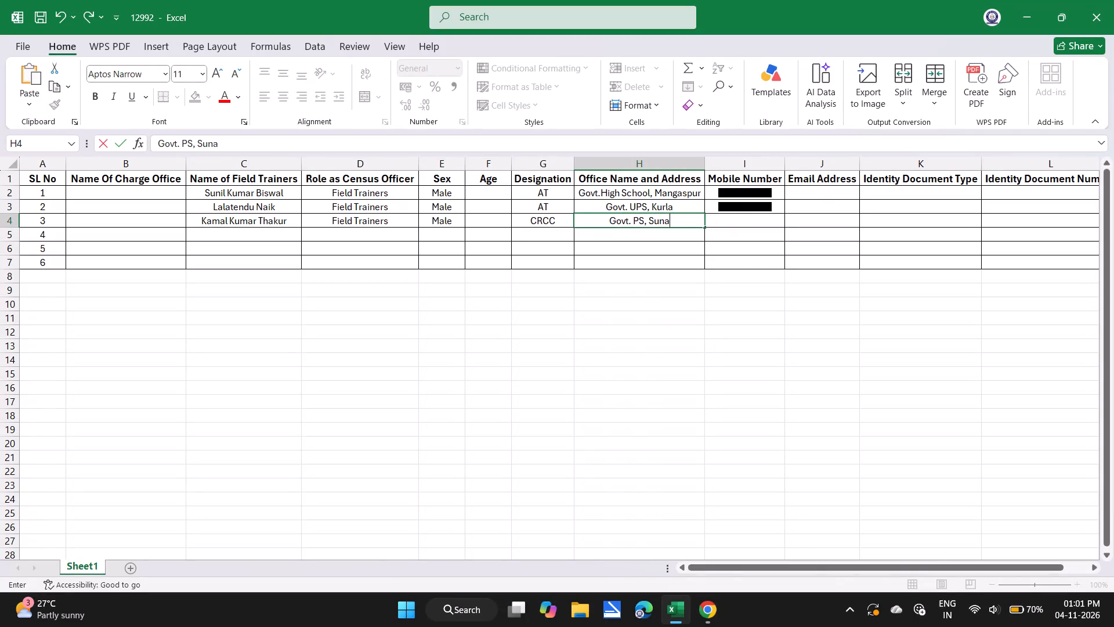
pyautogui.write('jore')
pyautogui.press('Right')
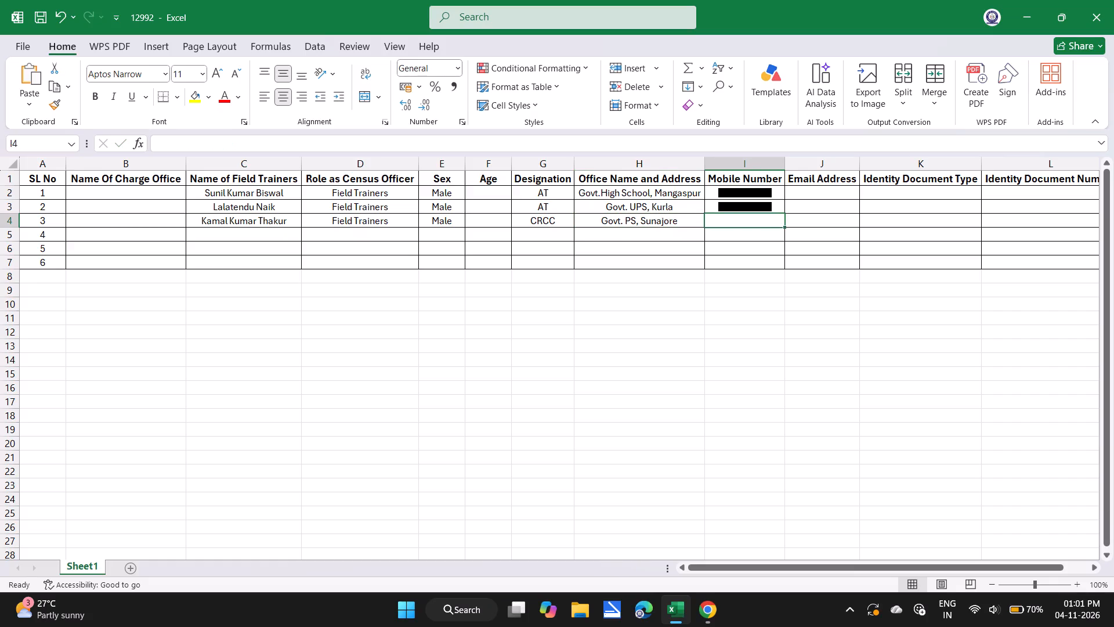
# Enter the third field trainer's mobile number under Mobile Number in the SL No 3 row.
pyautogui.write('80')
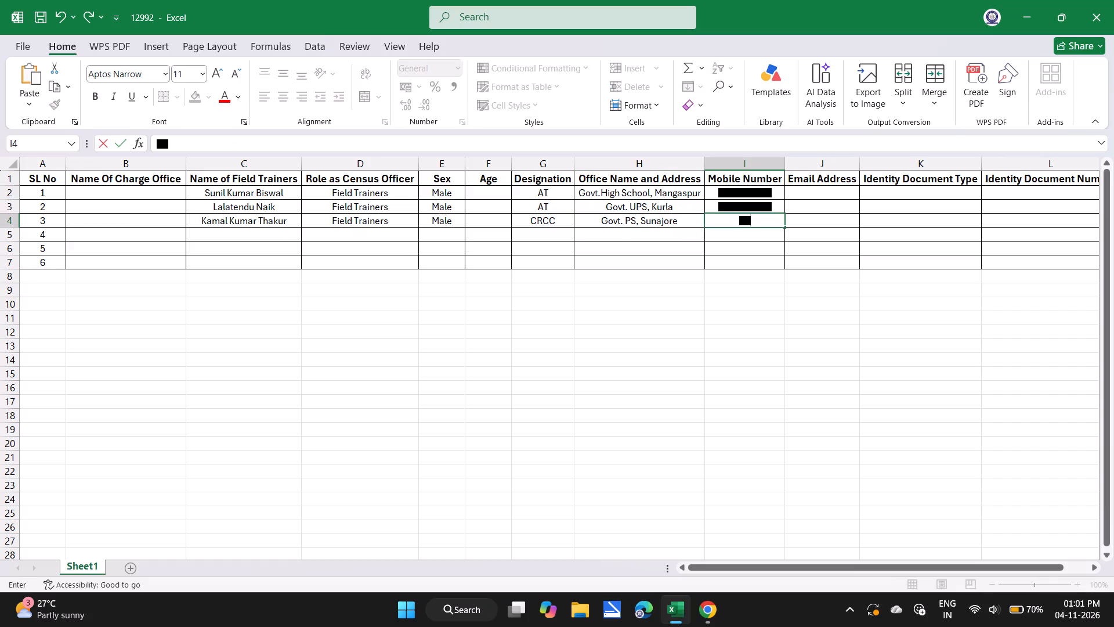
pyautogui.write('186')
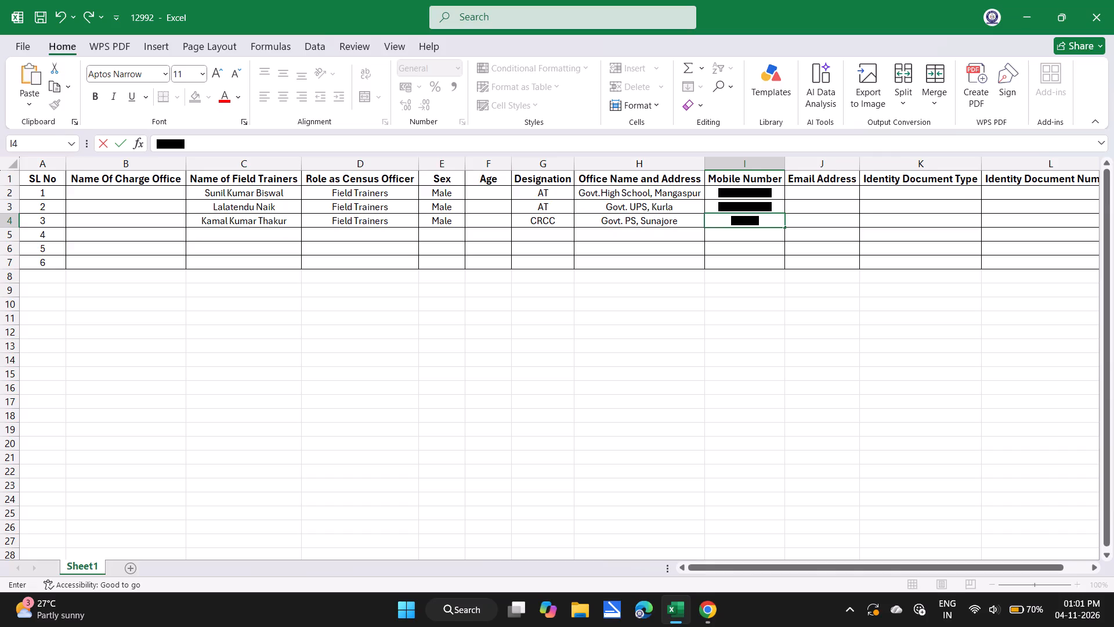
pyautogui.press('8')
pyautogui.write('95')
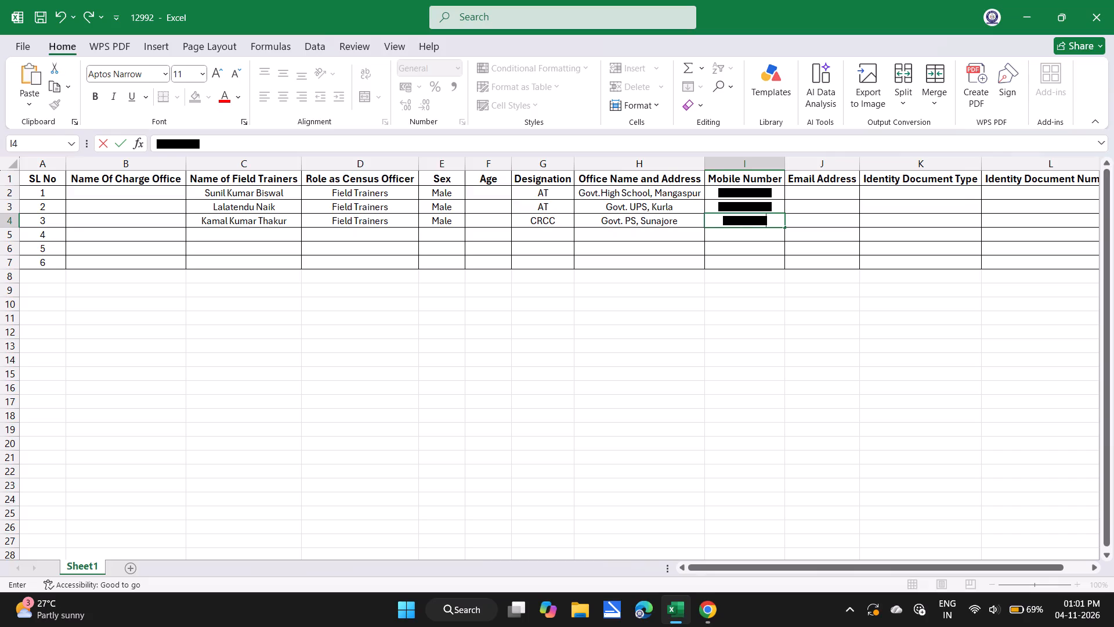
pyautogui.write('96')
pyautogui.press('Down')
# Enter the fourth field trainer's full name under Name of Field Trainers in the SL No 4 row.
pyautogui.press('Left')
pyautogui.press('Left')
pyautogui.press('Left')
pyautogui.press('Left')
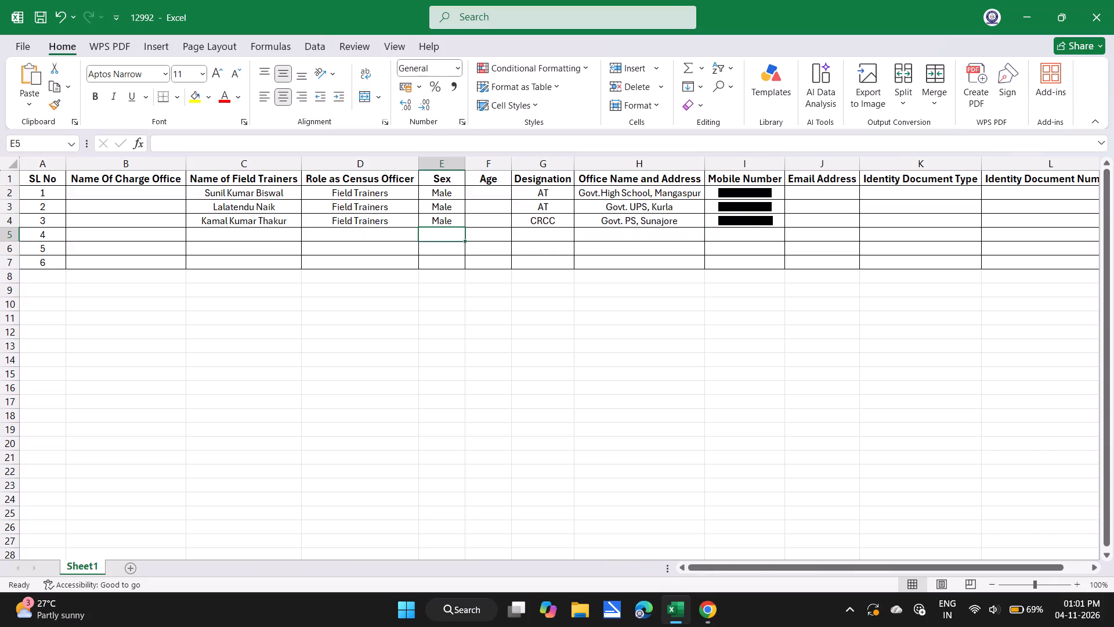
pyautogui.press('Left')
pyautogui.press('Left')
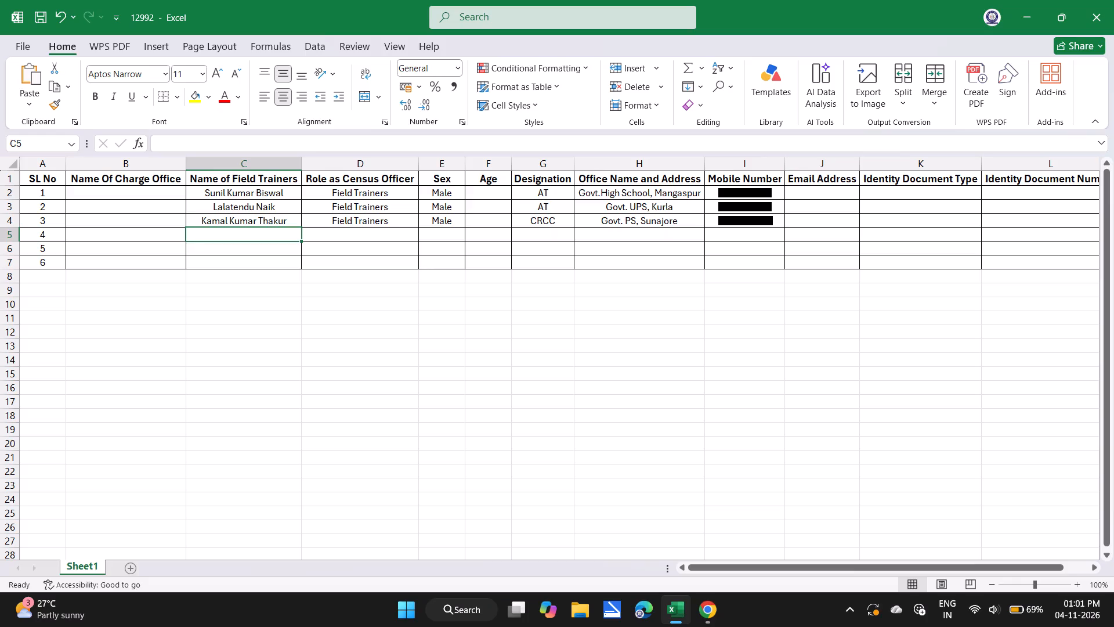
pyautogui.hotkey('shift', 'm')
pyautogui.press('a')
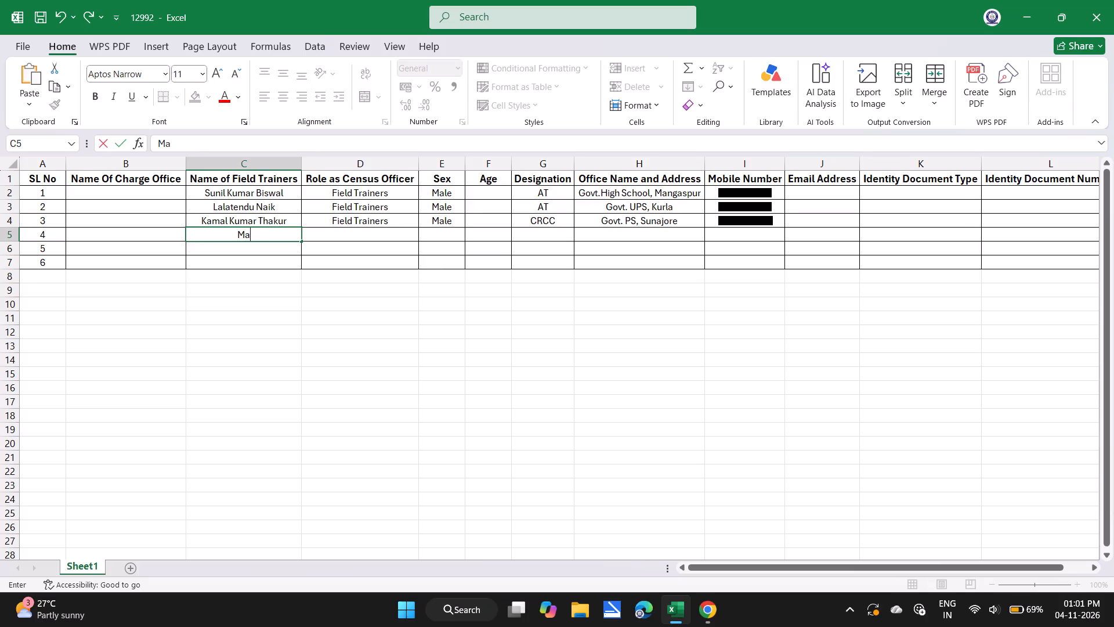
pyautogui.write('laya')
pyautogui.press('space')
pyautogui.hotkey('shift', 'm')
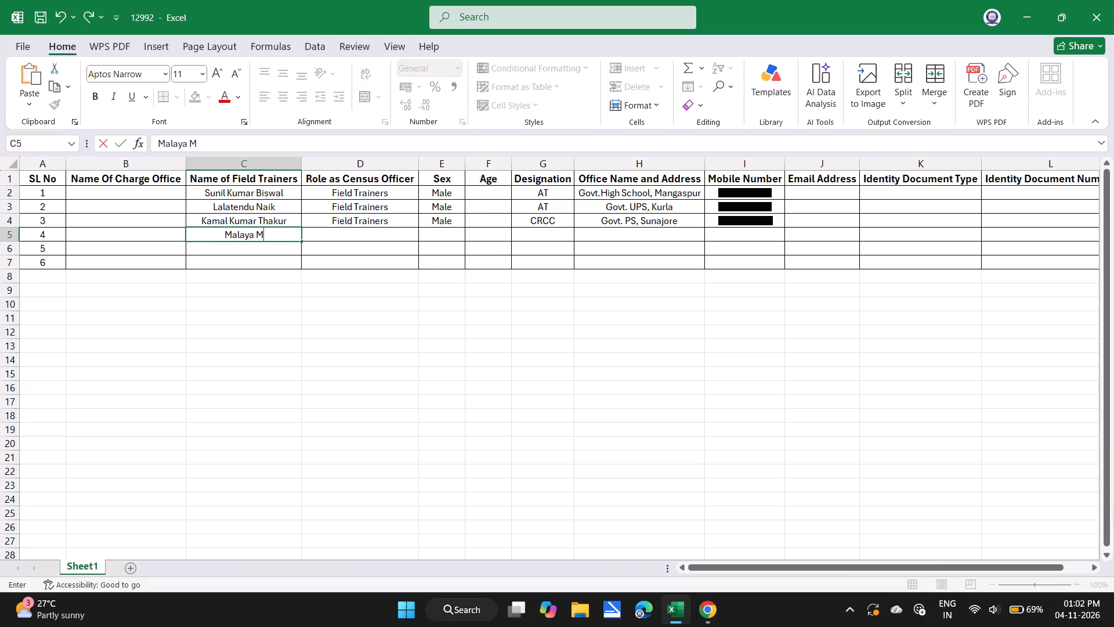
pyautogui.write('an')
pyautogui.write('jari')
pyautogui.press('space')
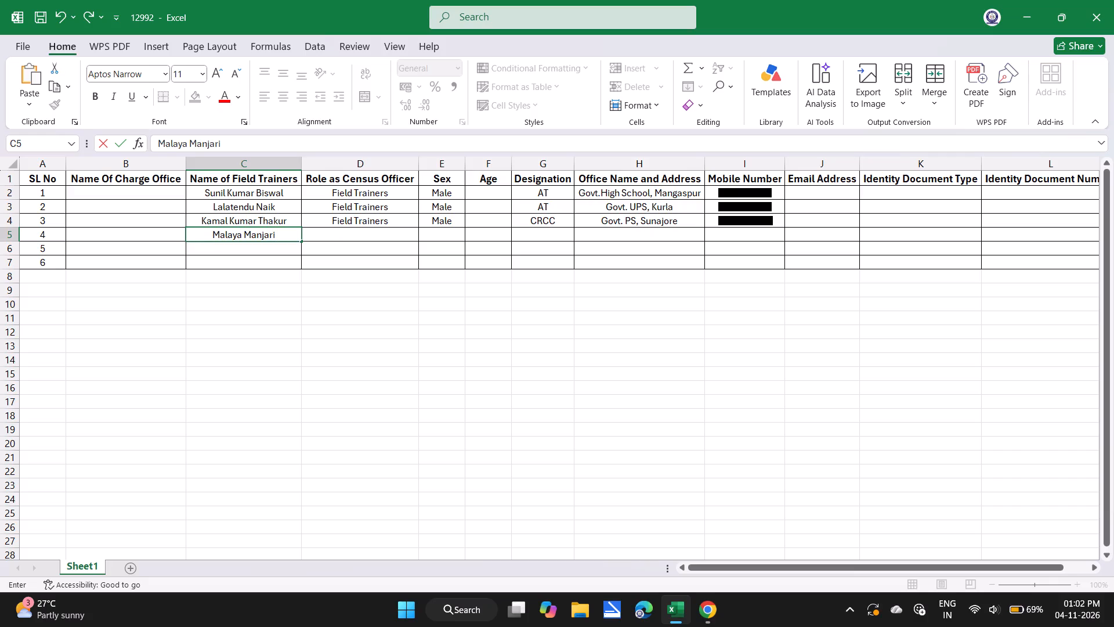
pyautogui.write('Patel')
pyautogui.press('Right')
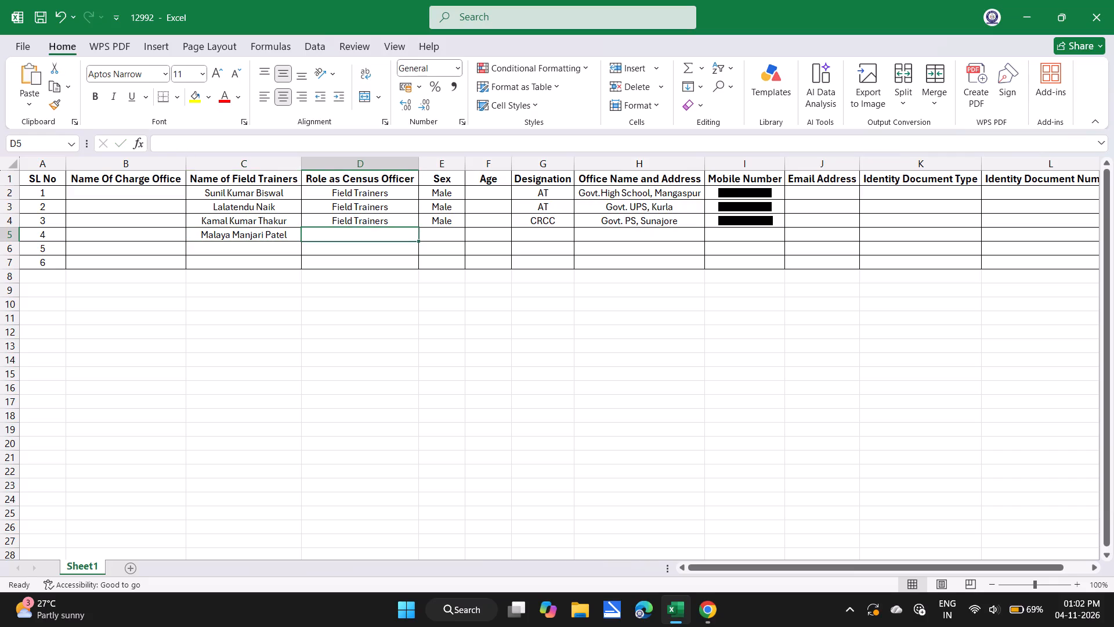
# Enter "Field Trainers" as the census officer role and "Female" as the sex in the SL No 4 row.
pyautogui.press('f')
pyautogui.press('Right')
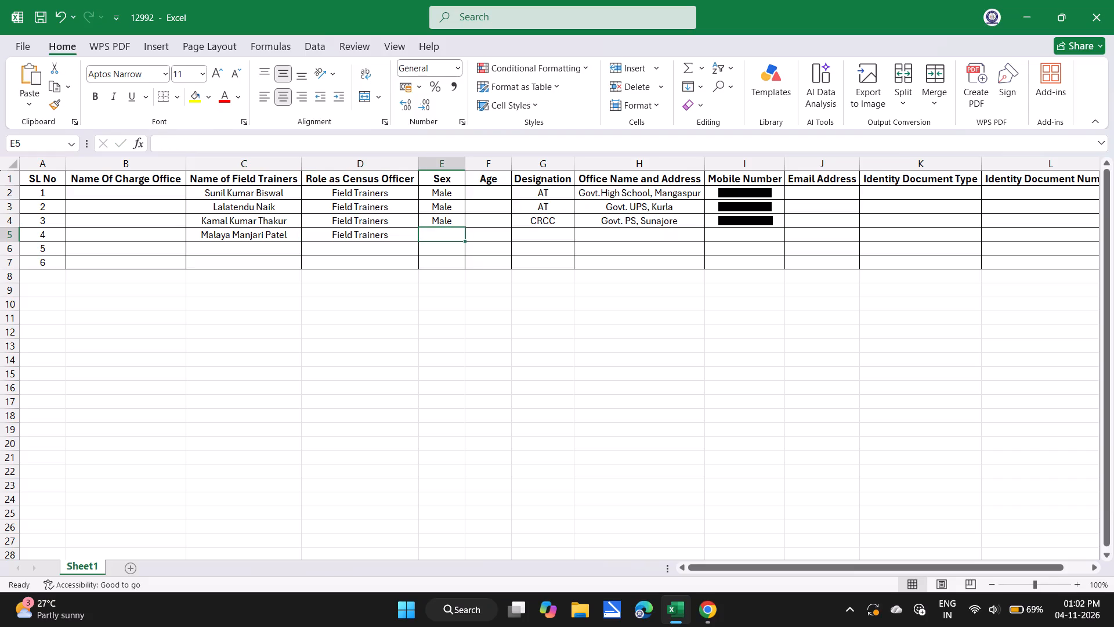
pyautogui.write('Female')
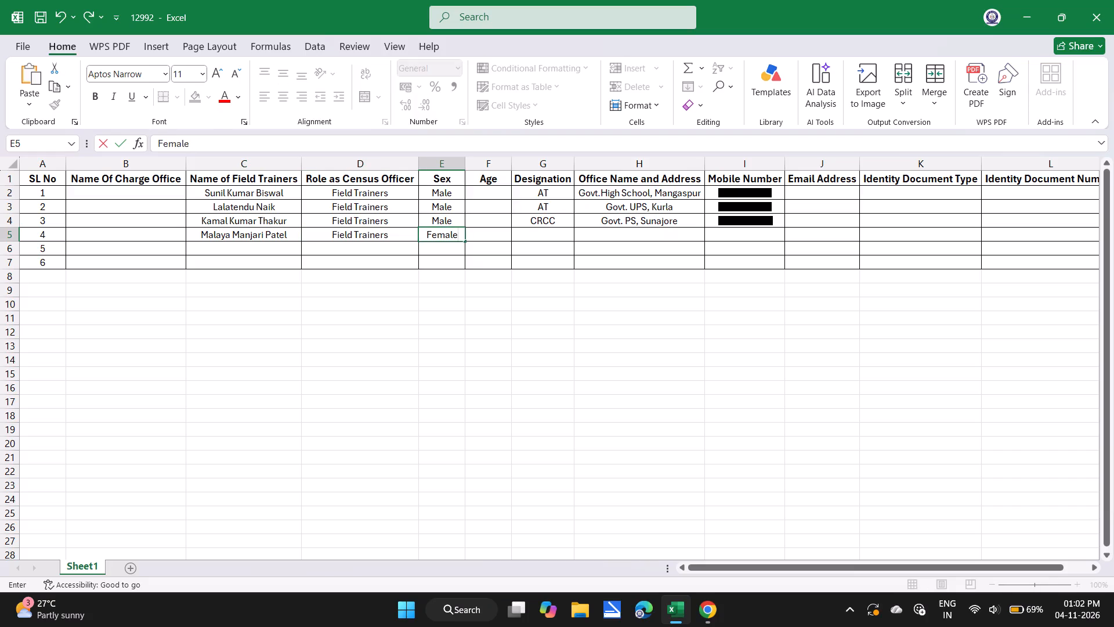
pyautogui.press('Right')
# Enter "CRCC" under Designation in the SL No 4 row, leaving Age blank.
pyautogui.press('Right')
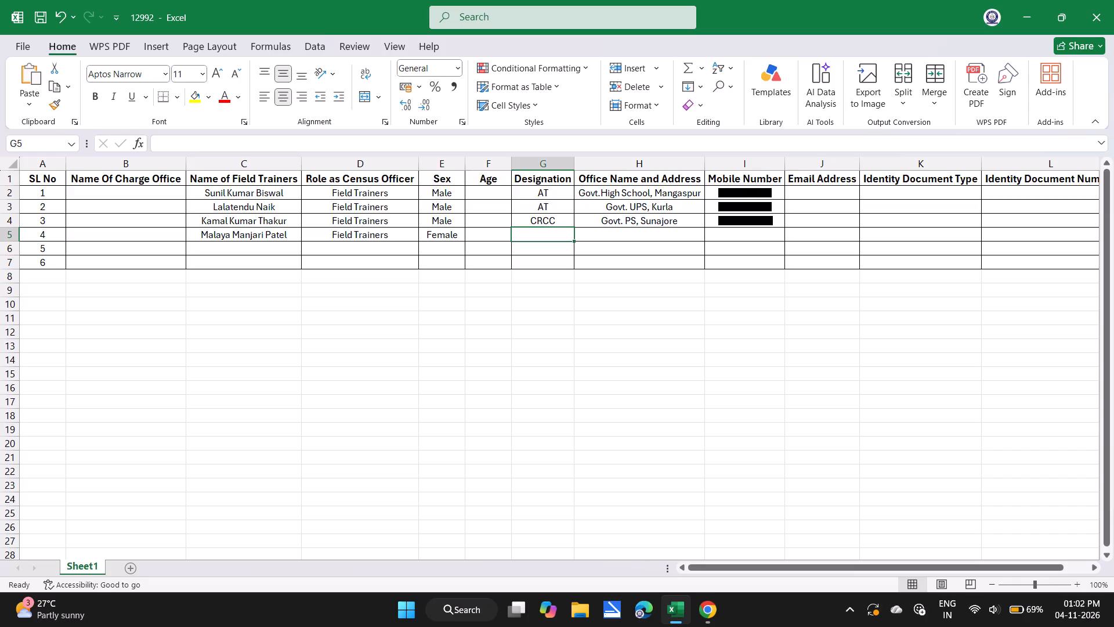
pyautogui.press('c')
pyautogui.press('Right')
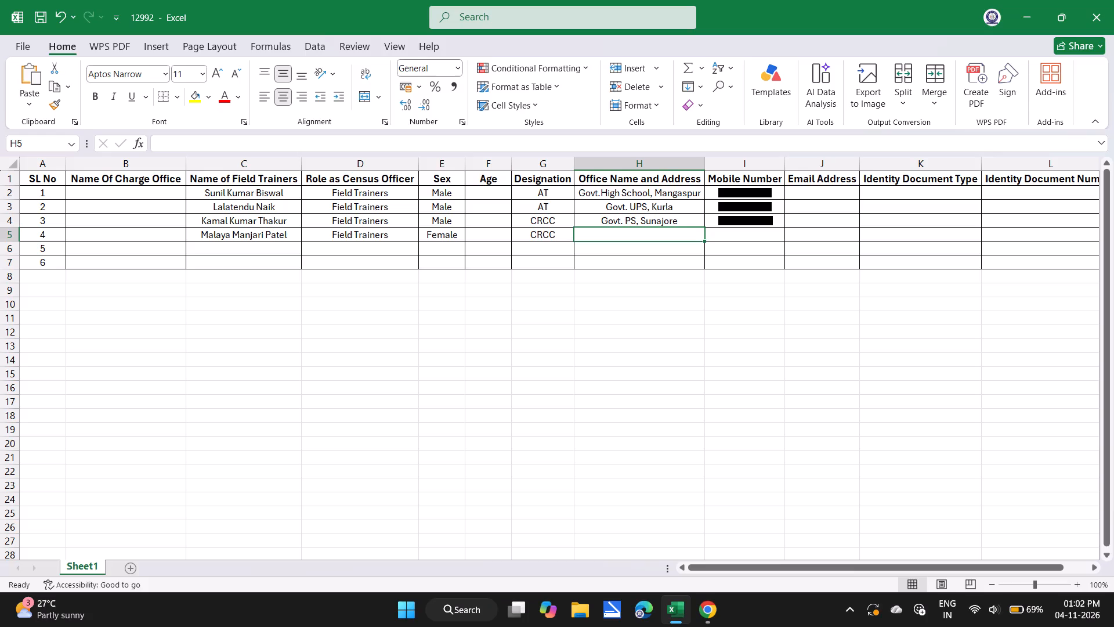
# Enter "Govt. UPS, Balijori" under Office Name and Address in the SL No 4 row.
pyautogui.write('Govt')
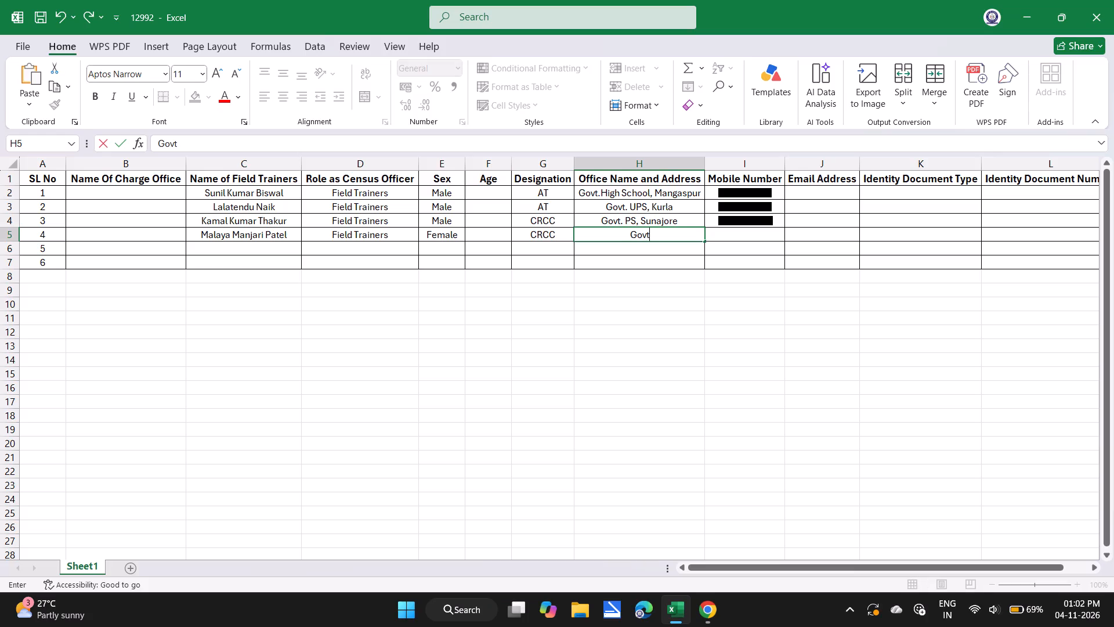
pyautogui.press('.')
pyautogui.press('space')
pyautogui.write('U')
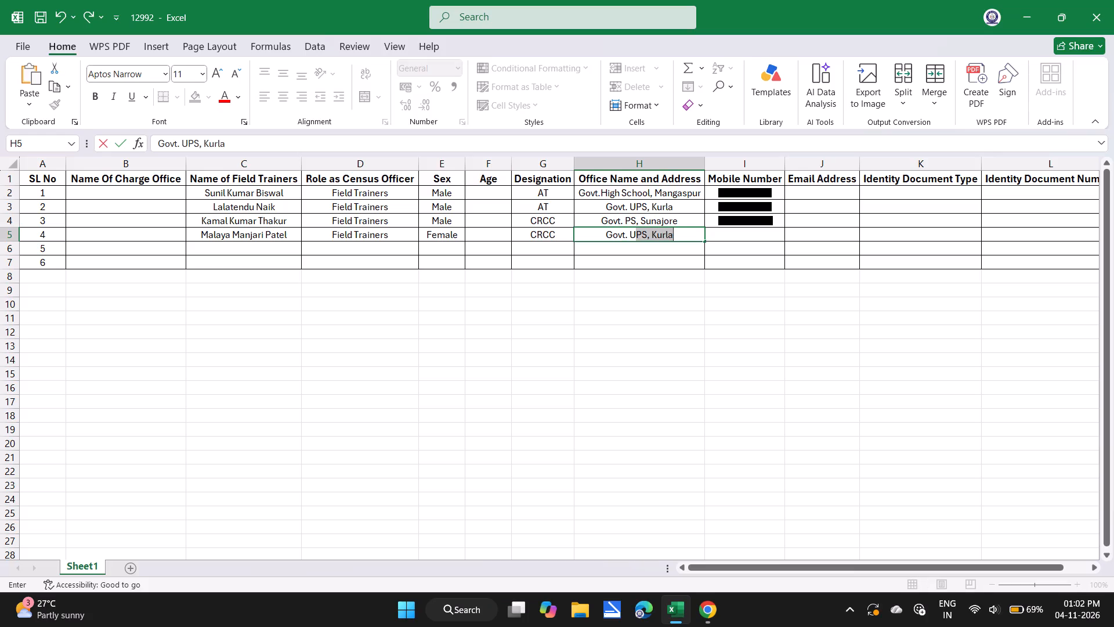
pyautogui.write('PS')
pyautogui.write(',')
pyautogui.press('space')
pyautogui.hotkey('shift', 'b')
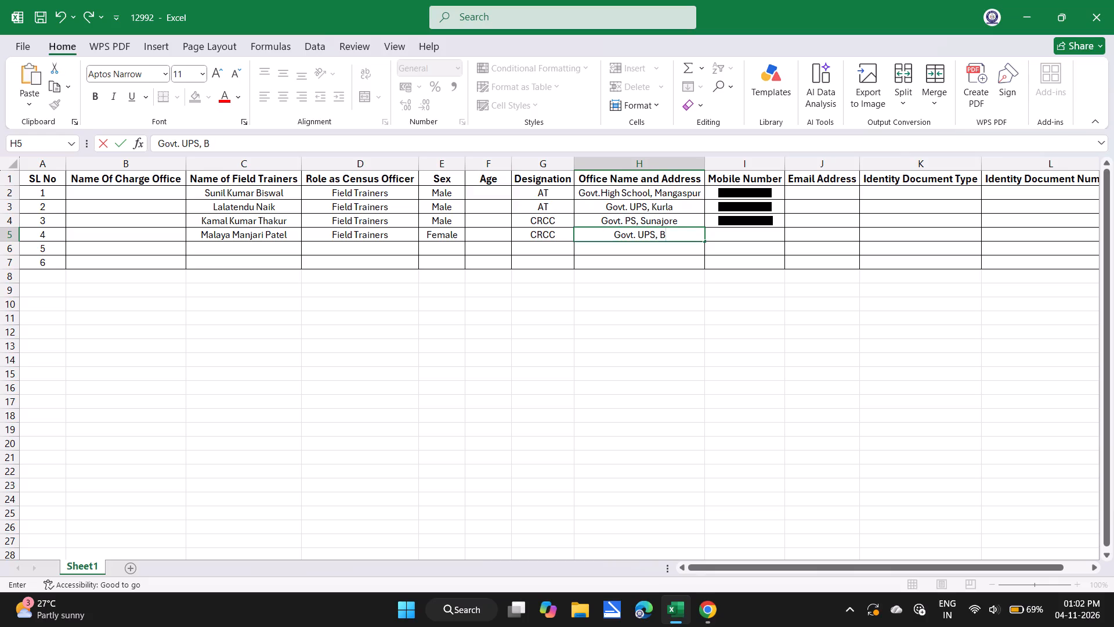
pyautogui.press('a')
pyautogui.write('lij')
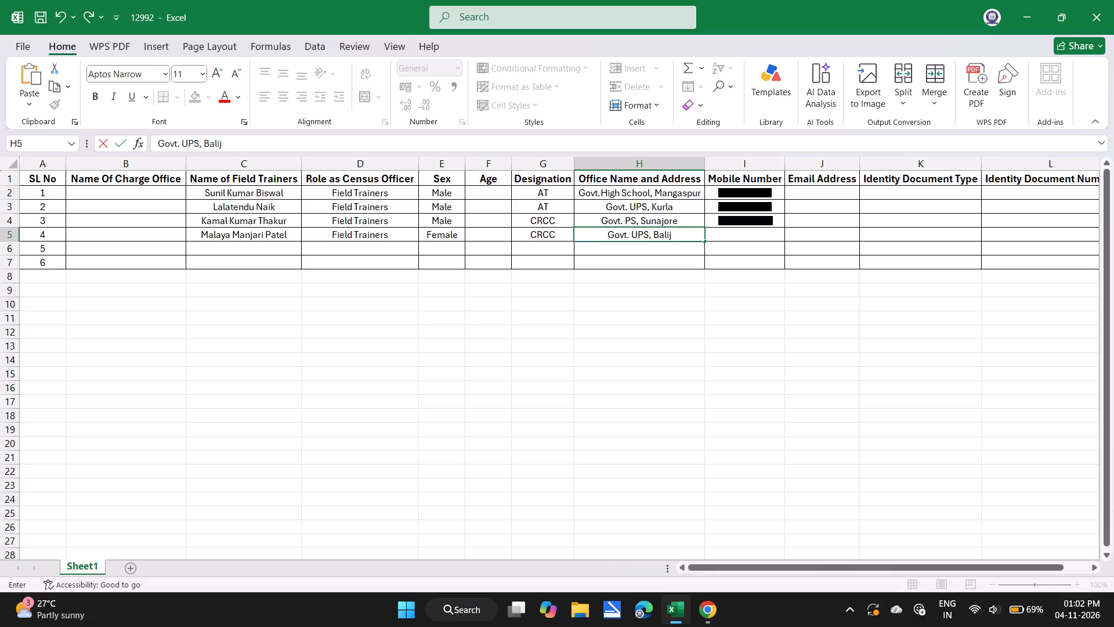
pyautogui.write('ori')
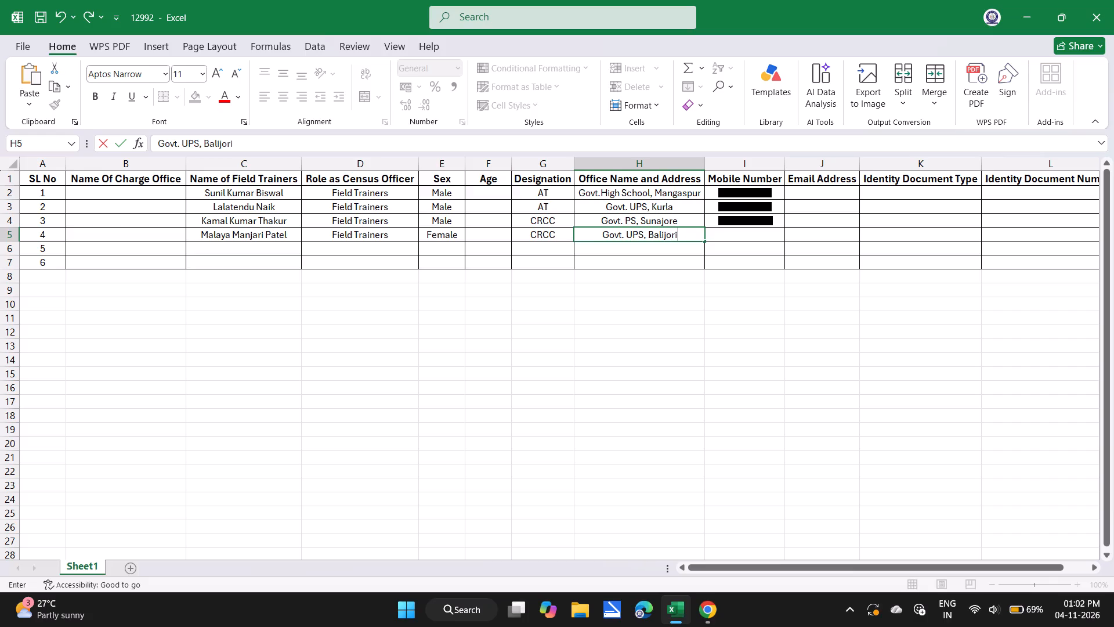
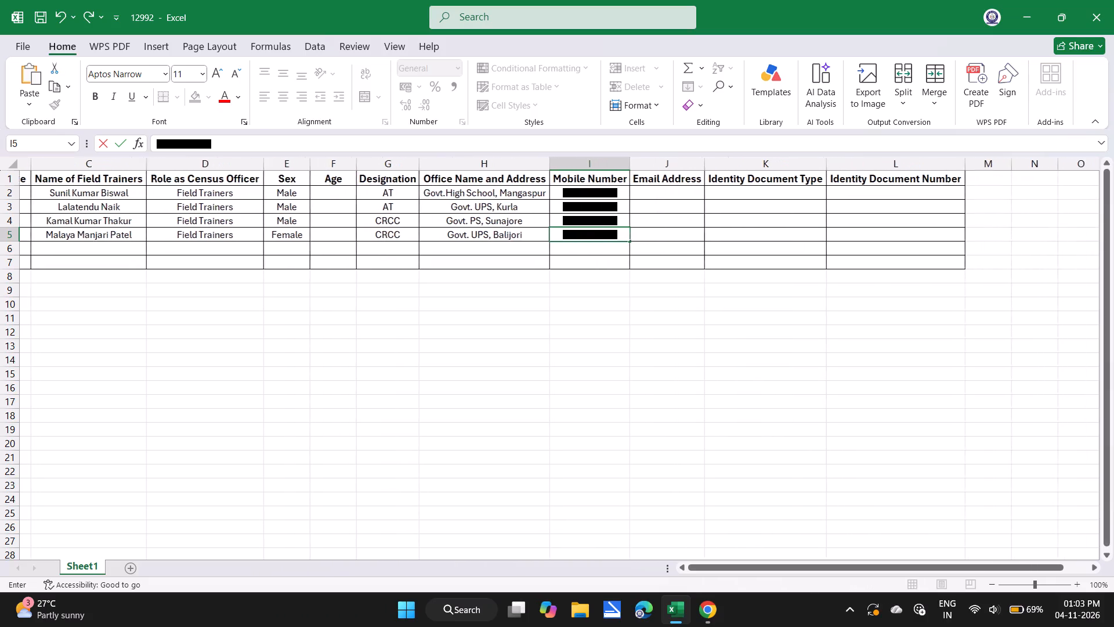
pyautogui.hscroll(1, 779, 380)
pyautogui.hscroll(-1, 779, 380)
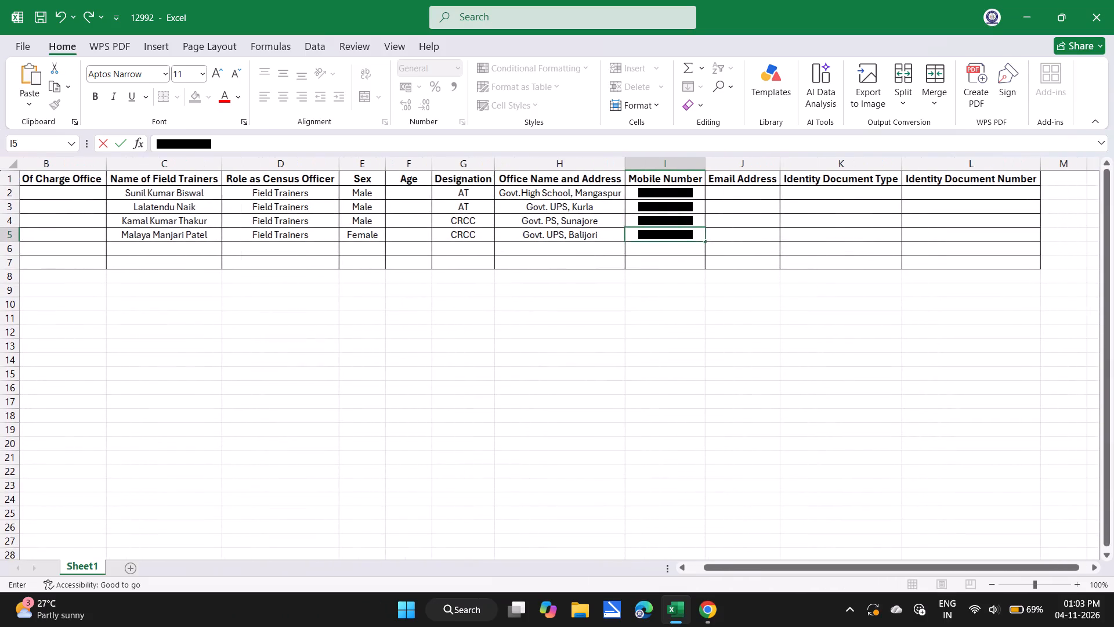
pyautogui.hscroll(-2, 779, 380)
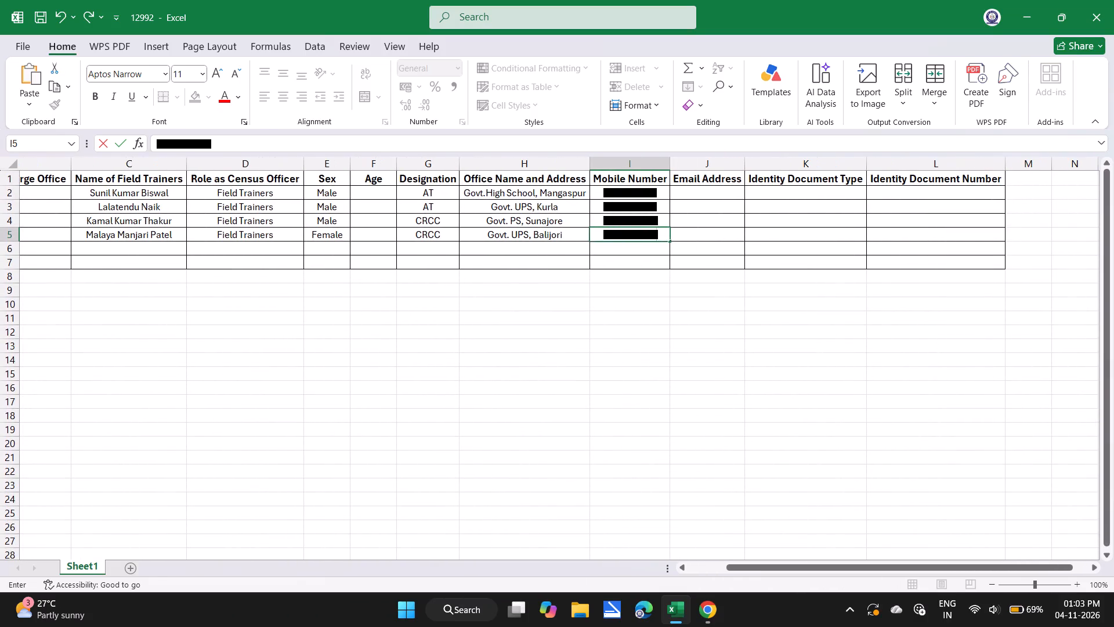
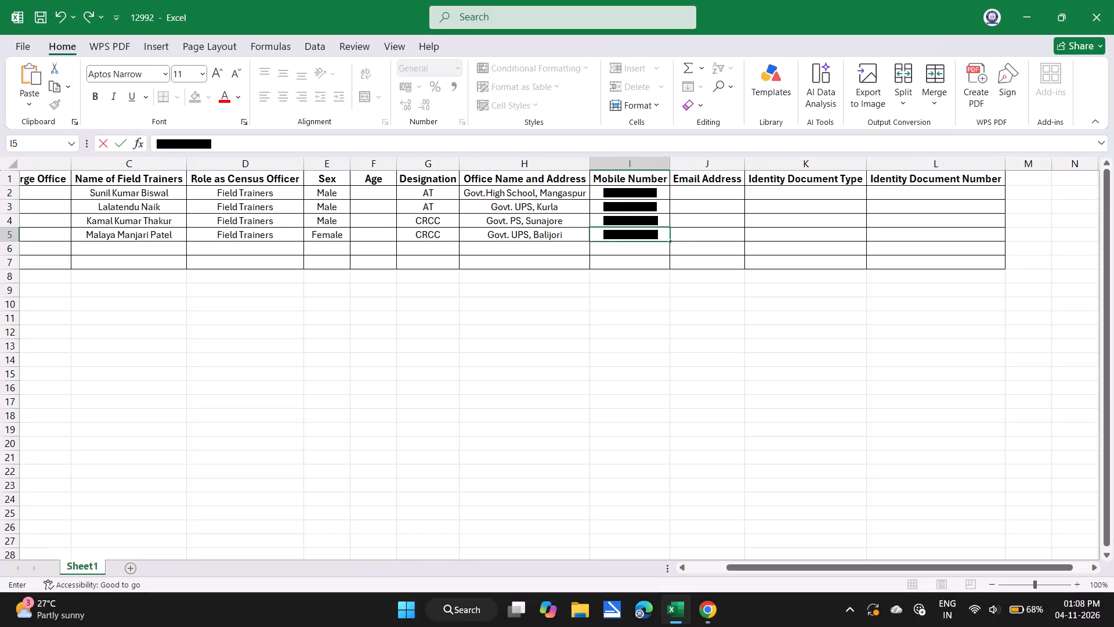
# Commit the mobile number entered for the fourth trainer, in row 5 of the field trainer table.
pyautogui.click(623, 220)
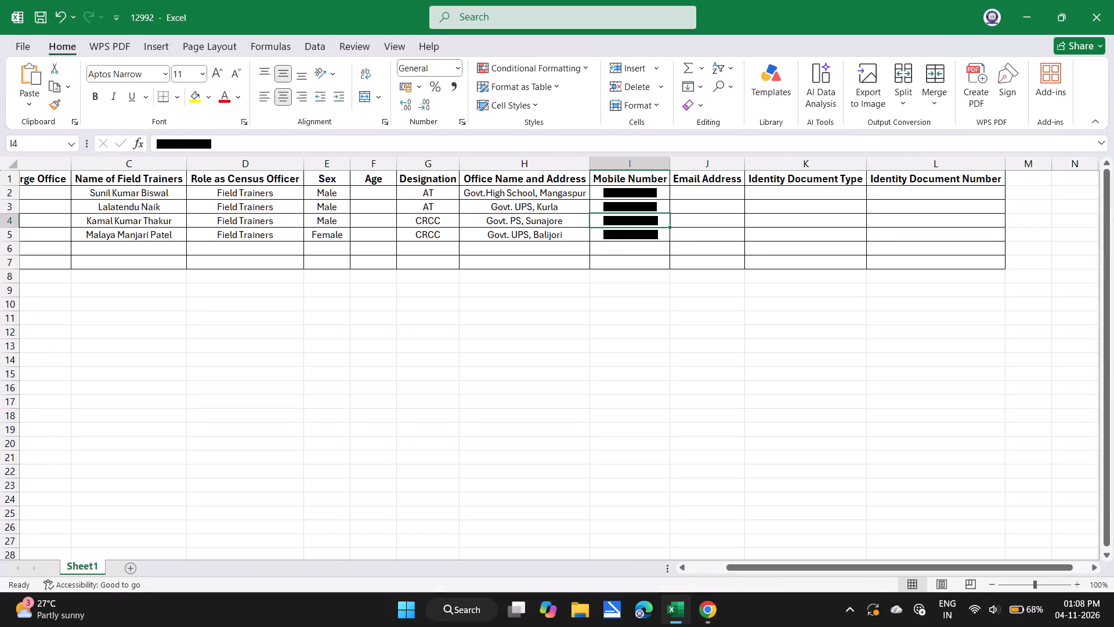
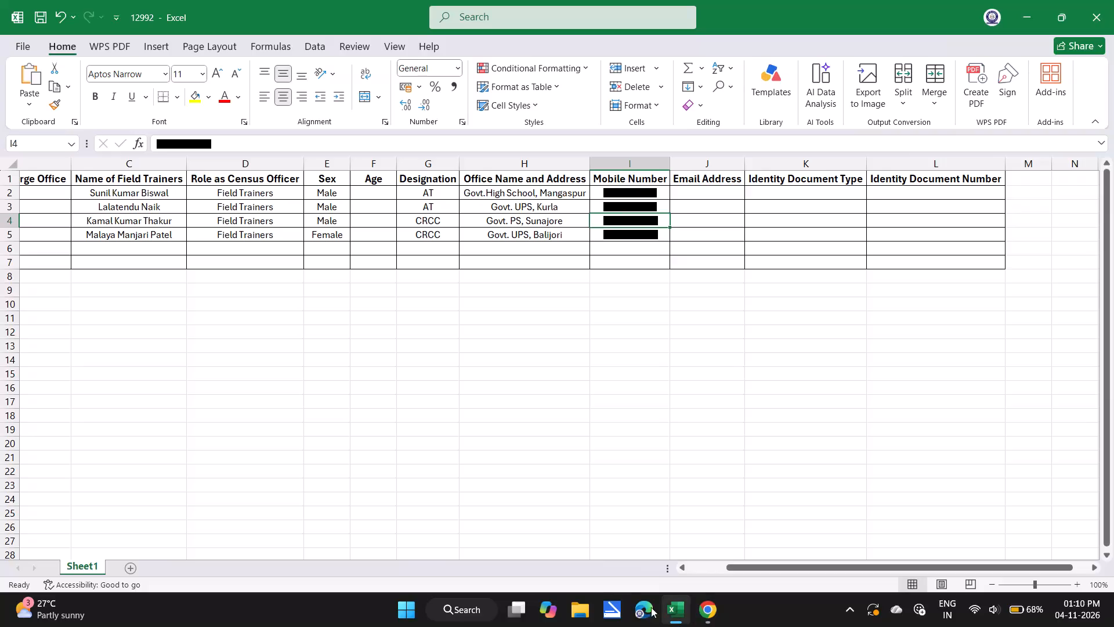
# Switch to File Explorer, search Home for "field" and open the PDF "Format for Field trainers".
pyautogui.click(575, 612)
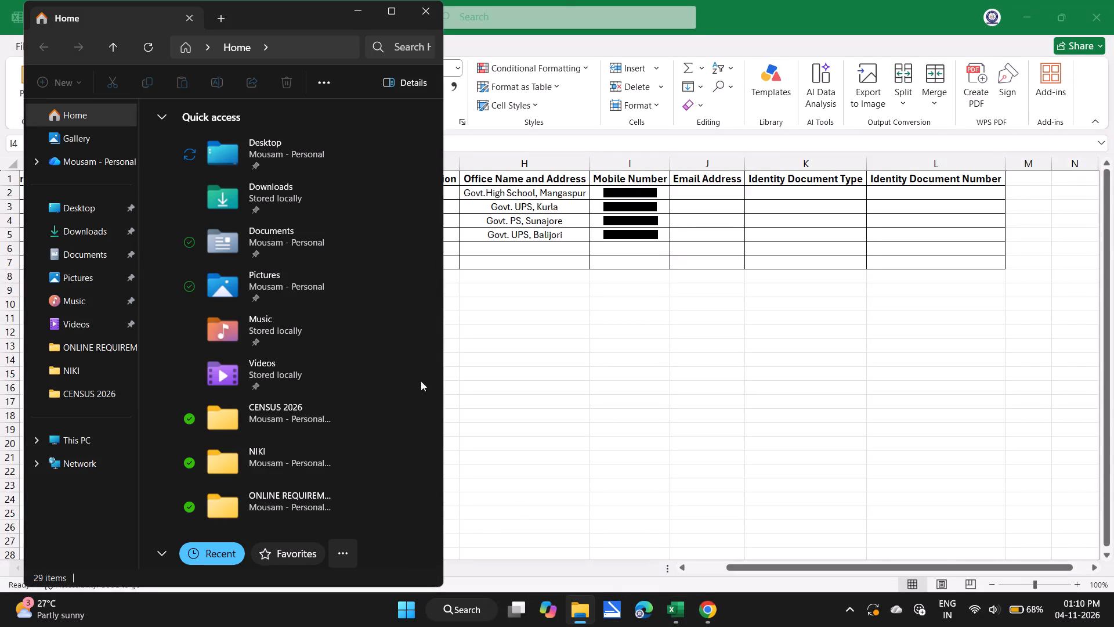
pyautogui.click(84, 211)
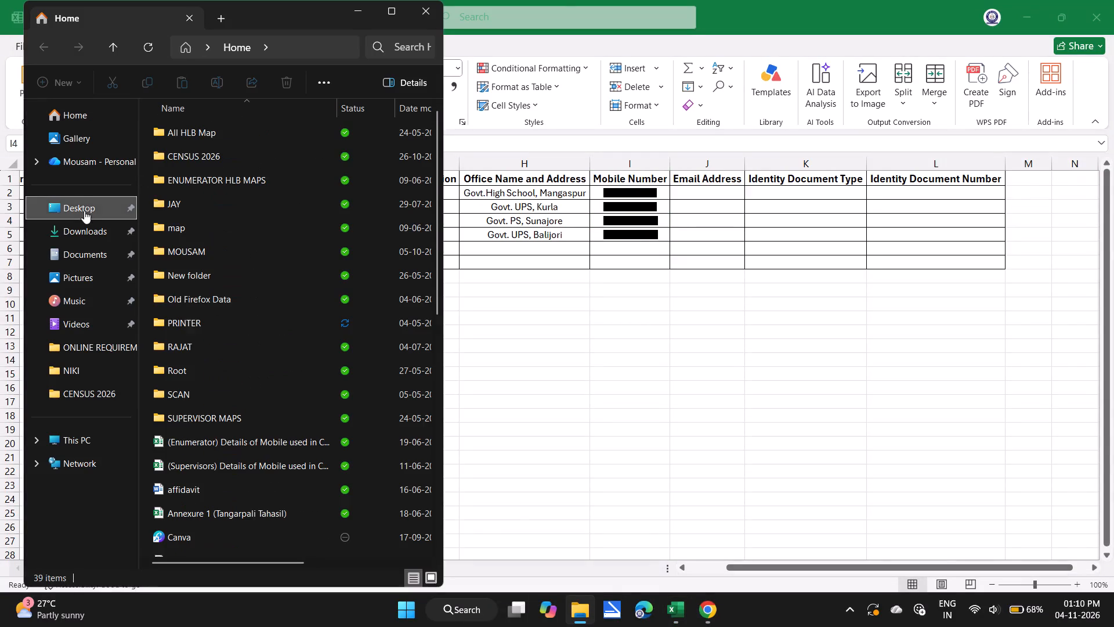
pyautogui.click(88, 122)
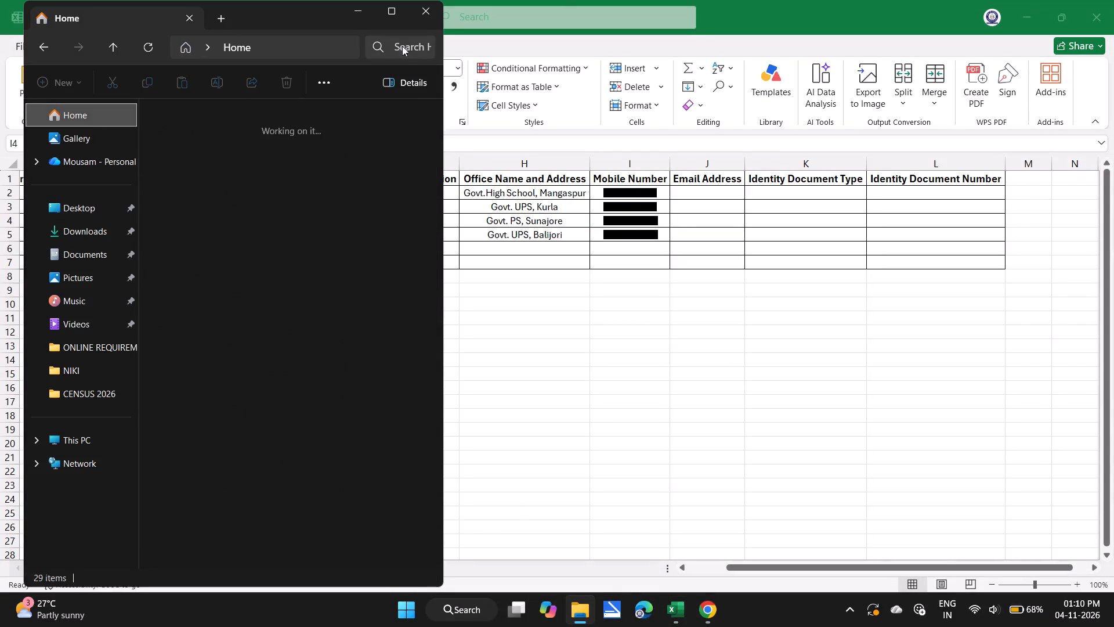
pyautogui.click(402, 46)
pyautogui.write('field')
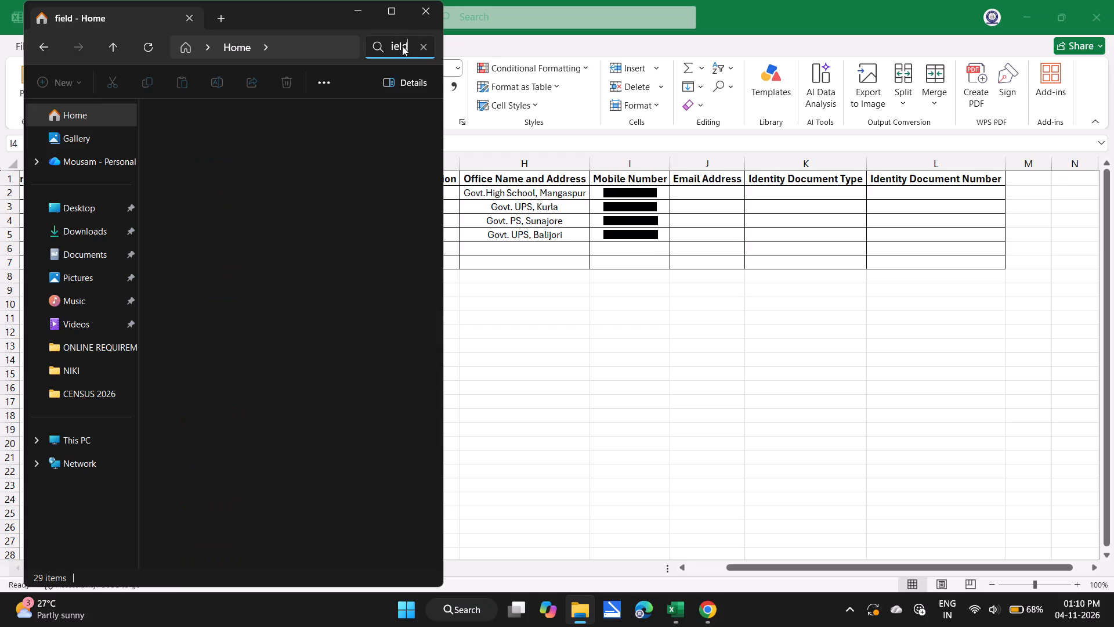
pyautogui.doubleClick(298, 113)
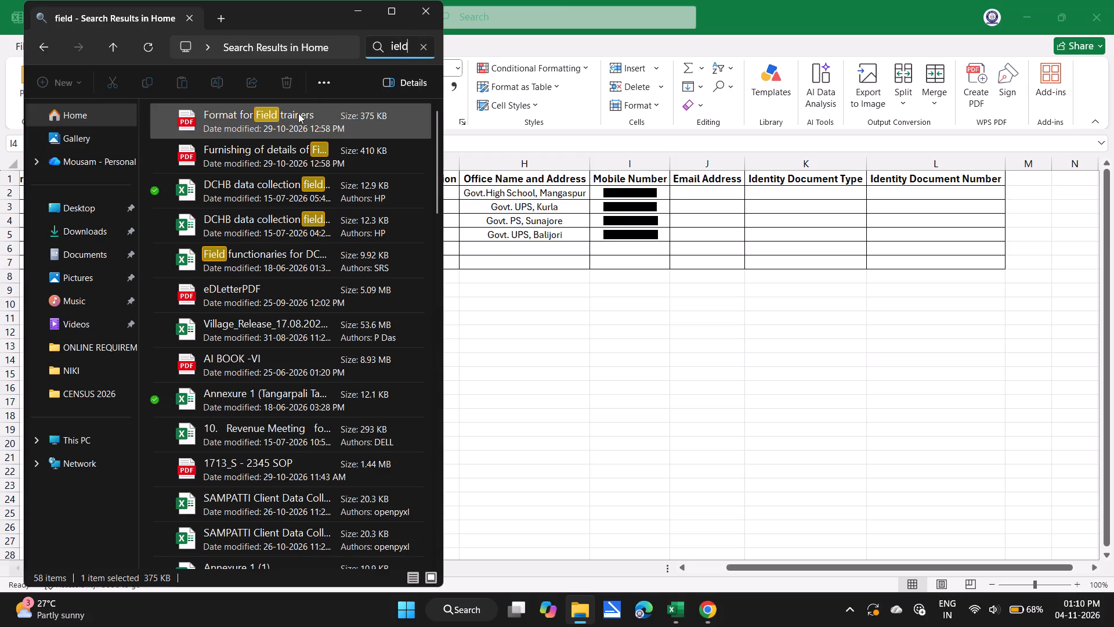
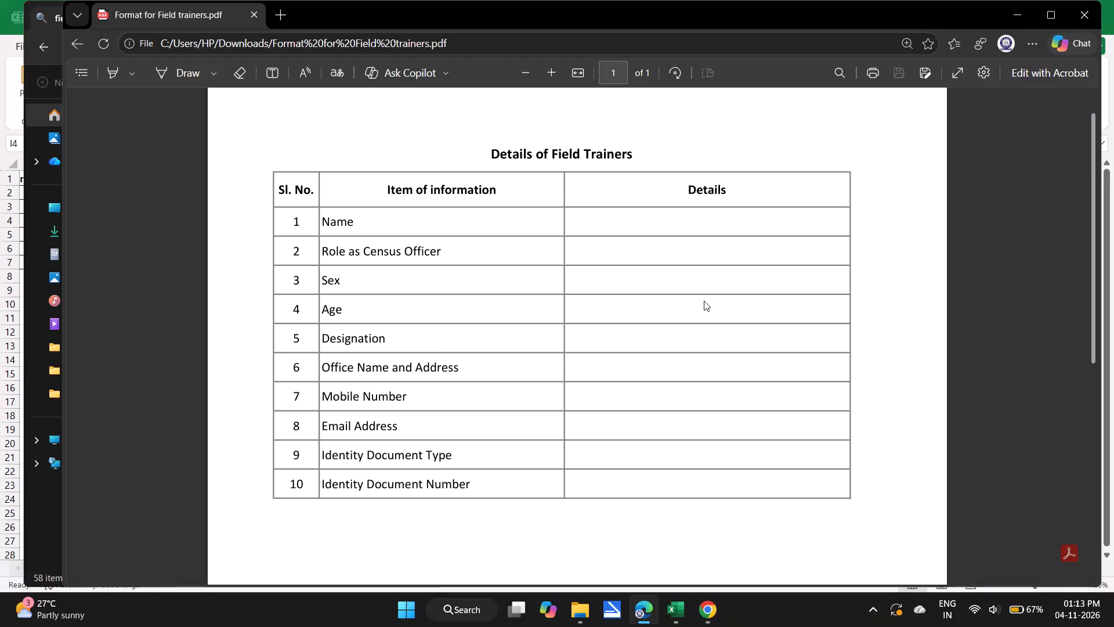
# Close the Format for Field trainers PDF and the File Explorer search window, returning to the trainer table in Excel.
pyautogui.click(1093, 13)
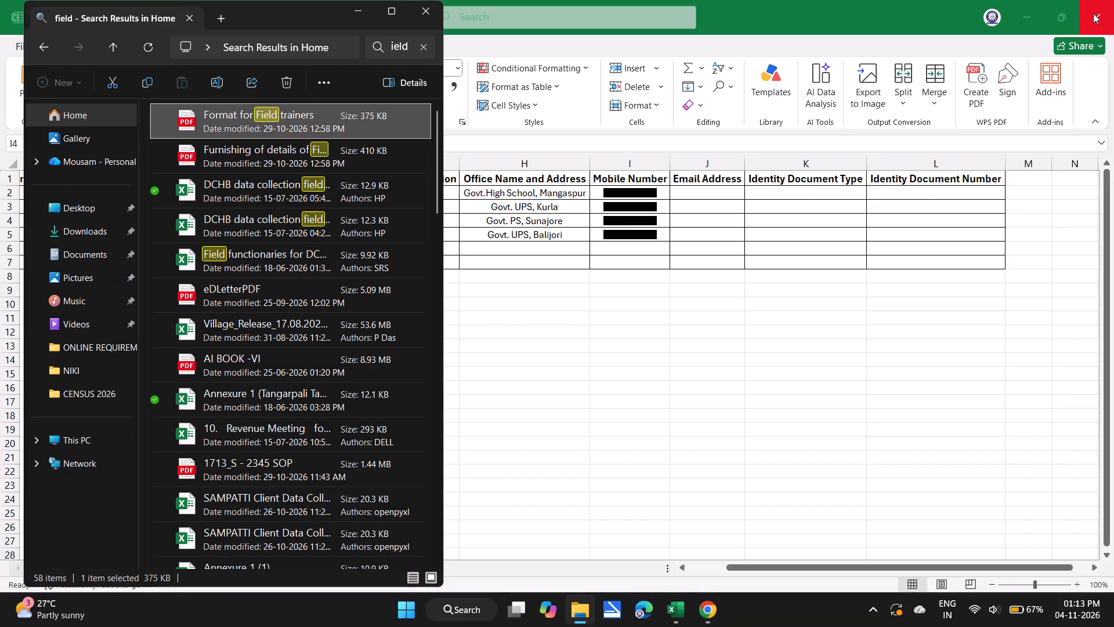
pyautogui.click(427, 4)
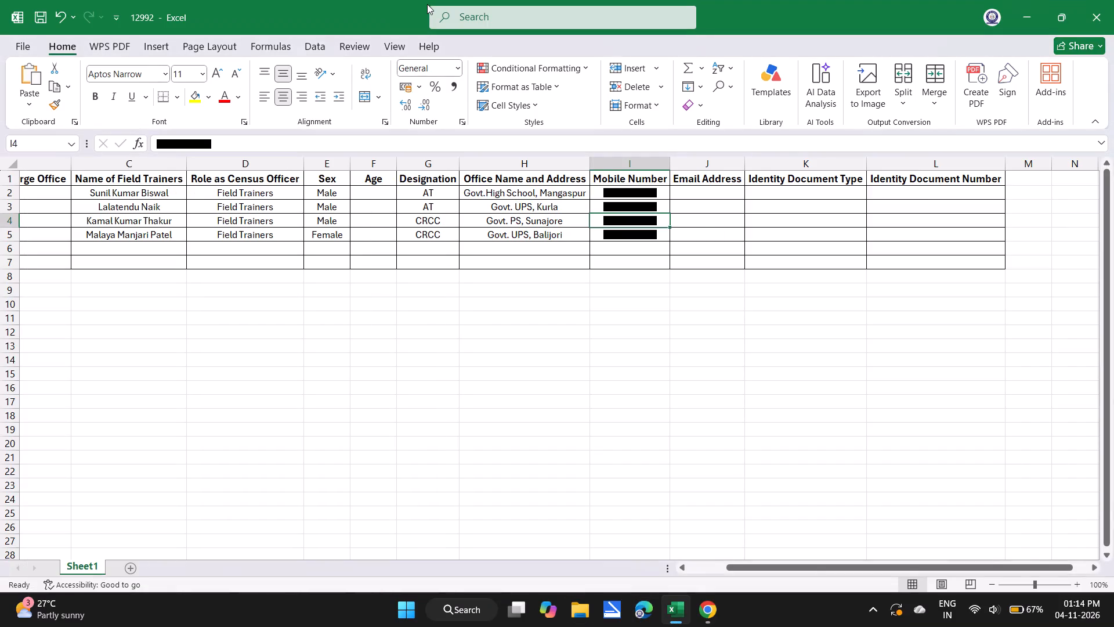
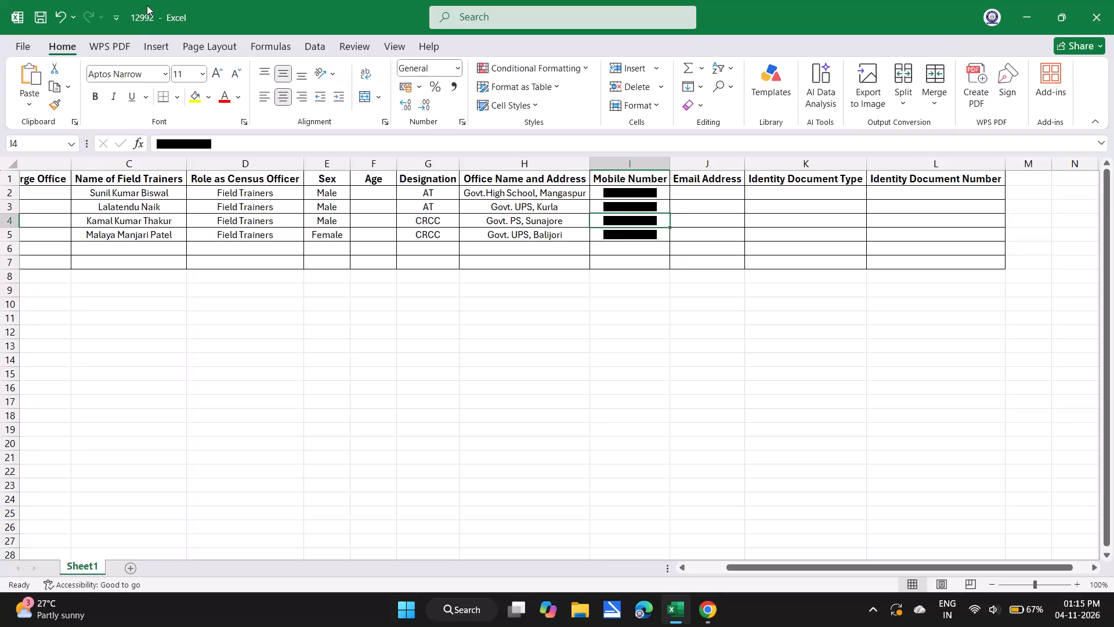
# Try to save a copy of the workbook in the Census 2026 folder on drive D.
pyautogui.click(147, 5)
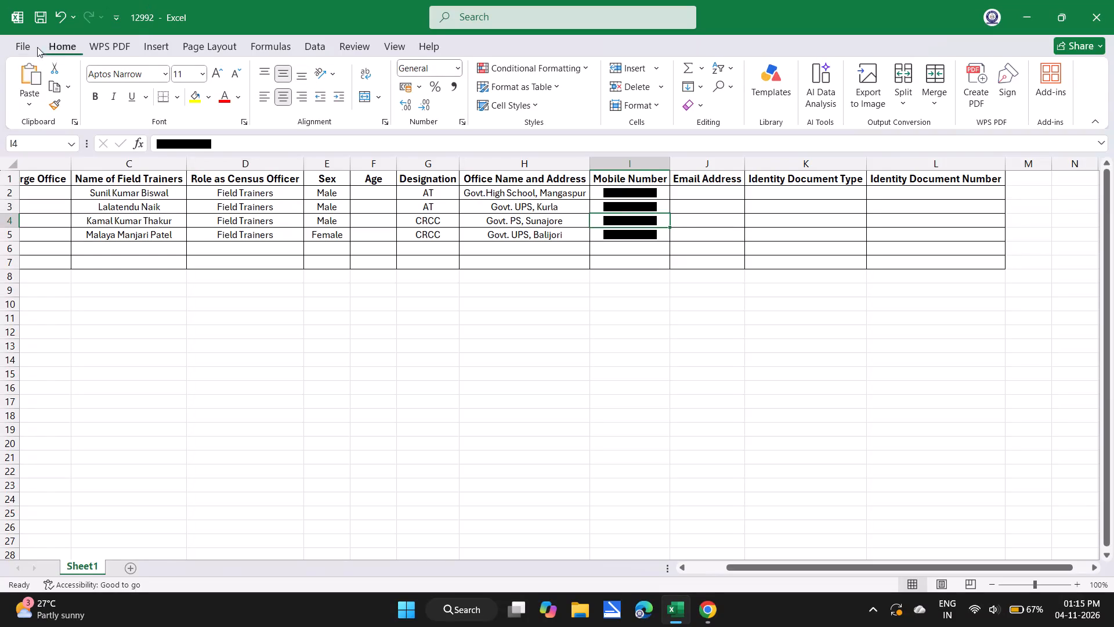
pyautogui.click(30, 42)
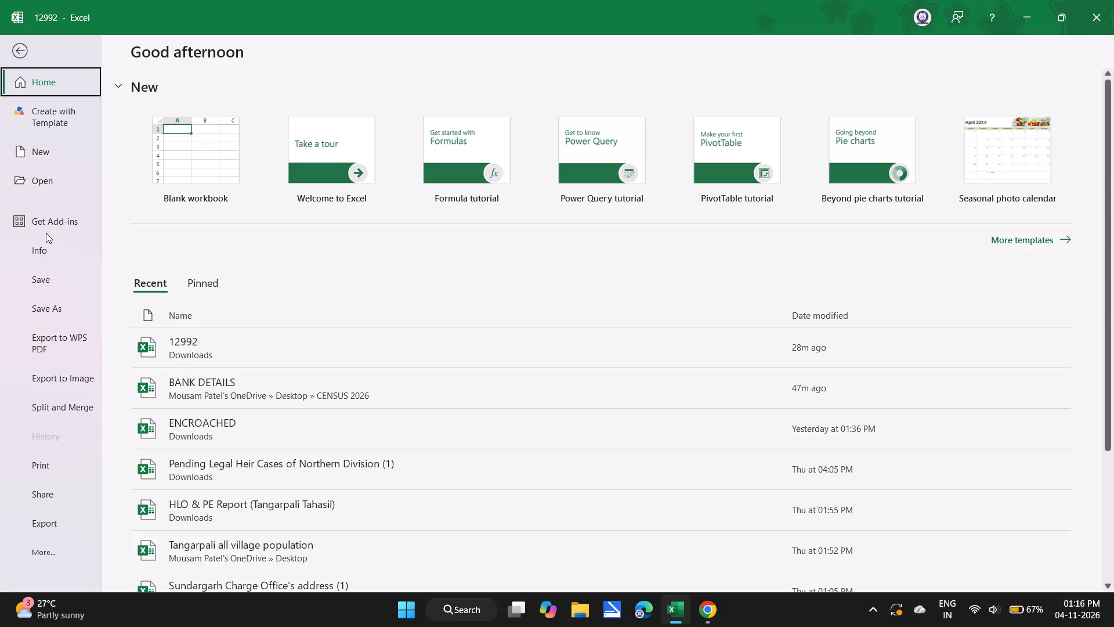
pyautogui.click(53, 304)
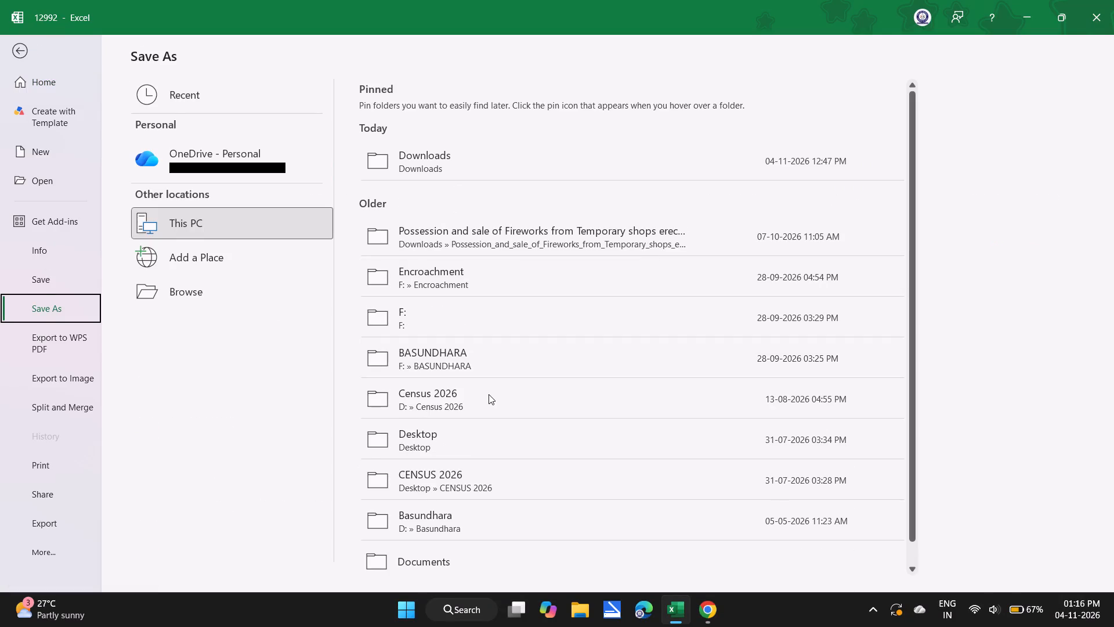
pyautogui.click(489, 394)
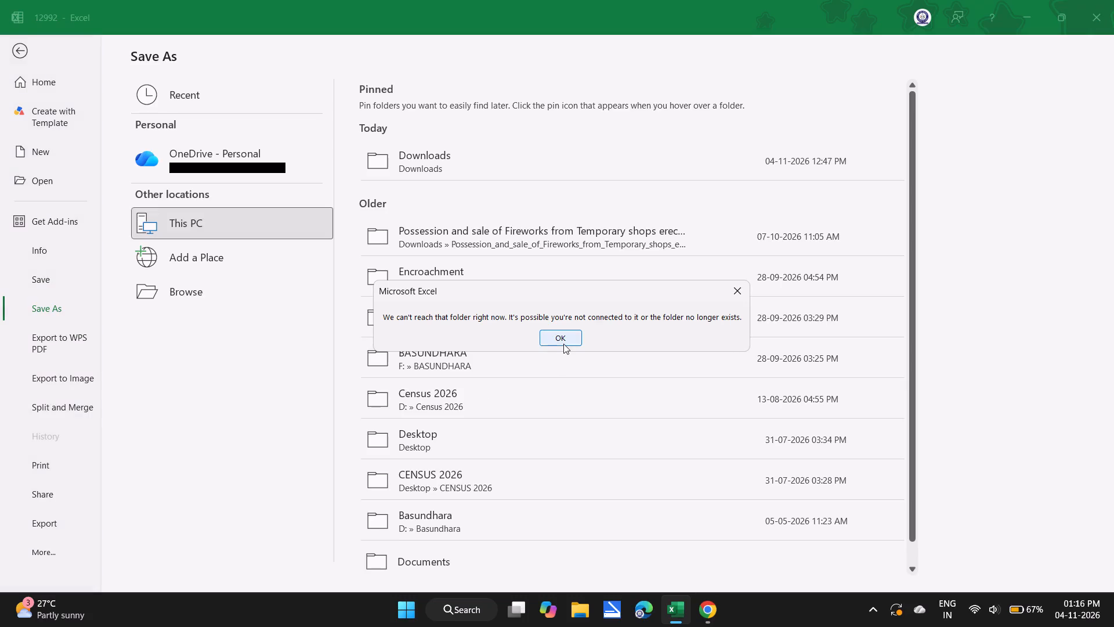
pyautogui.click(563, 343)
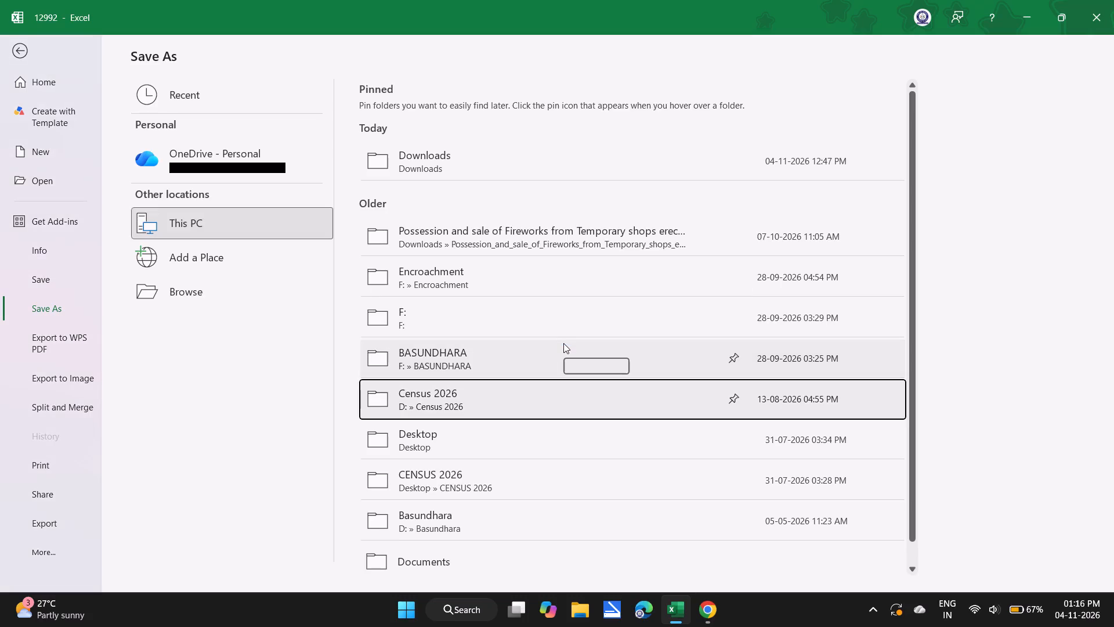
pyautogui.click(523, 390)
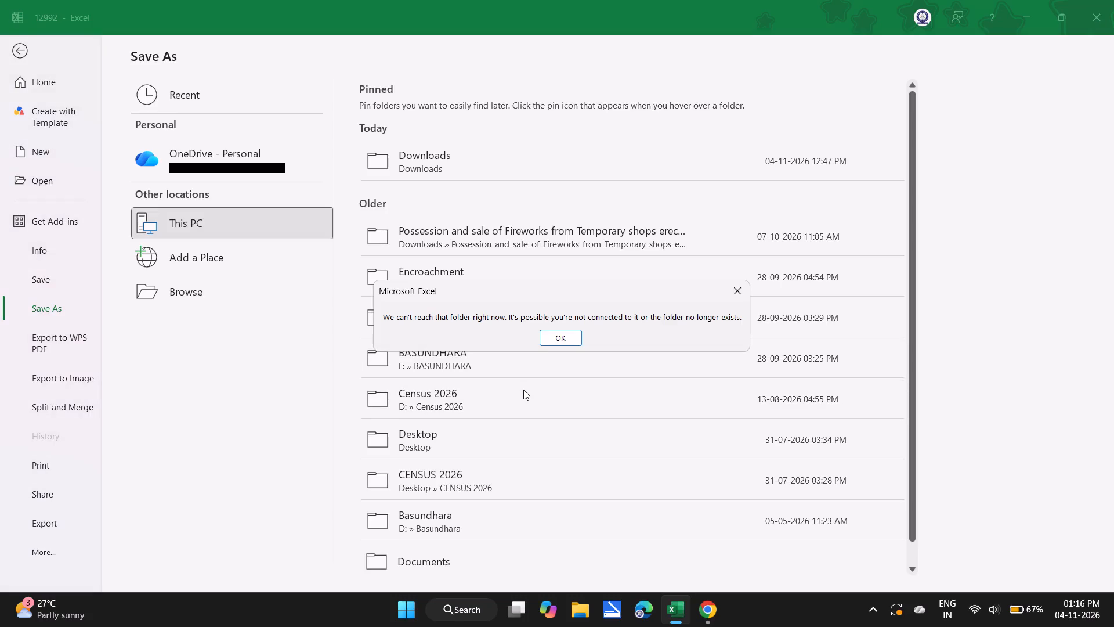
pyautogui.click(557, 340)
# Save the workbook in the Downloads folder under the name Field Trainers Details (Tangarpali Tahasil).
pyautogui.click(473, 163)
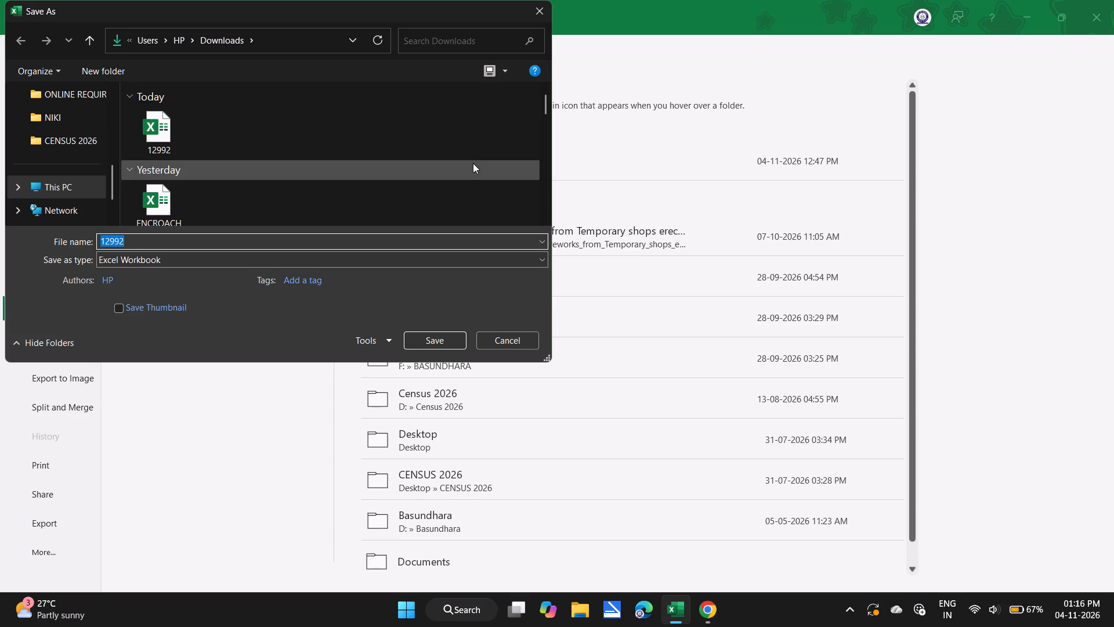
pyautogui.write('Fie')
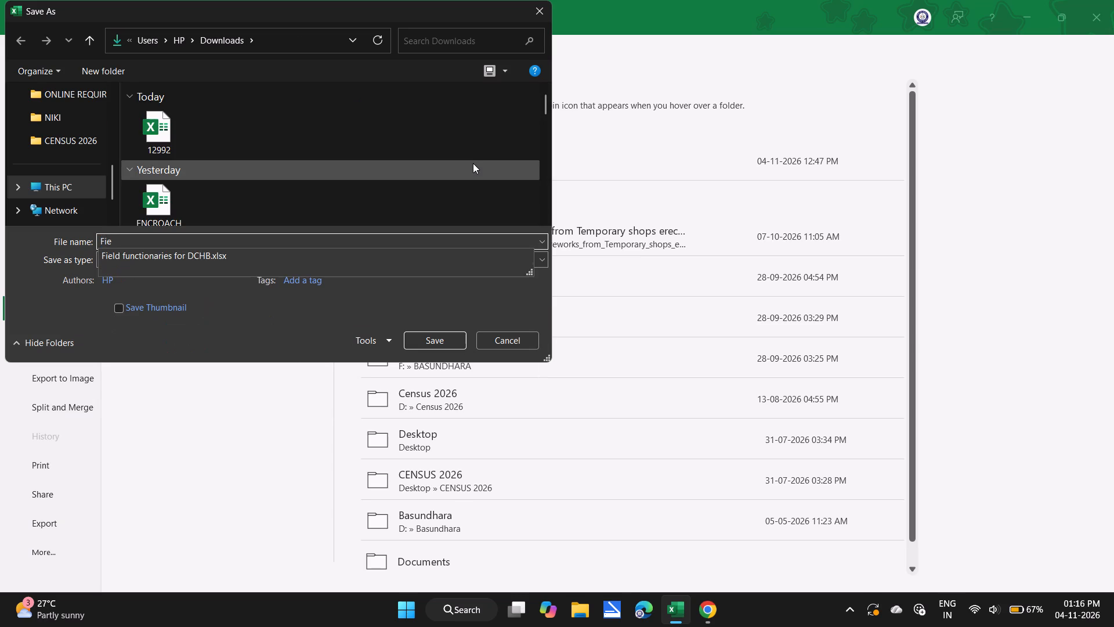
pyautogui.write('ld')
pyautogui.press('space')
pyautogui.write('Ta')
pyautogui.press('BackSpace')
pyautogui.write('rainers')
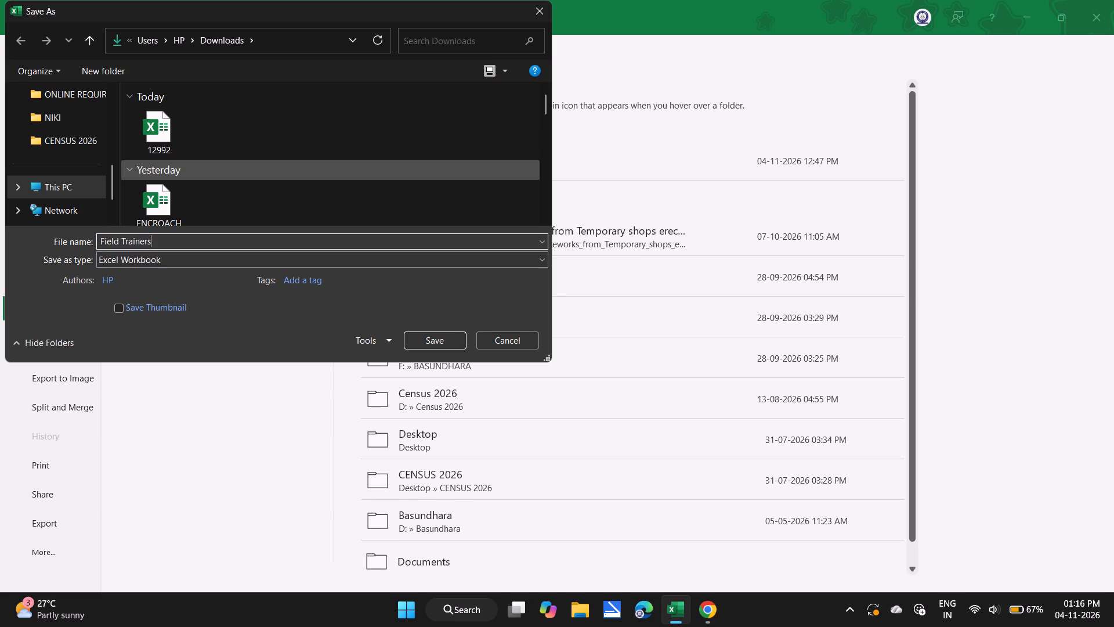
pyautogui.press('space')
pyautogui.write('De')
pyautogui.write('tails')
pyautogui.press('space')
pyautogui.hotkey('shift', '(')
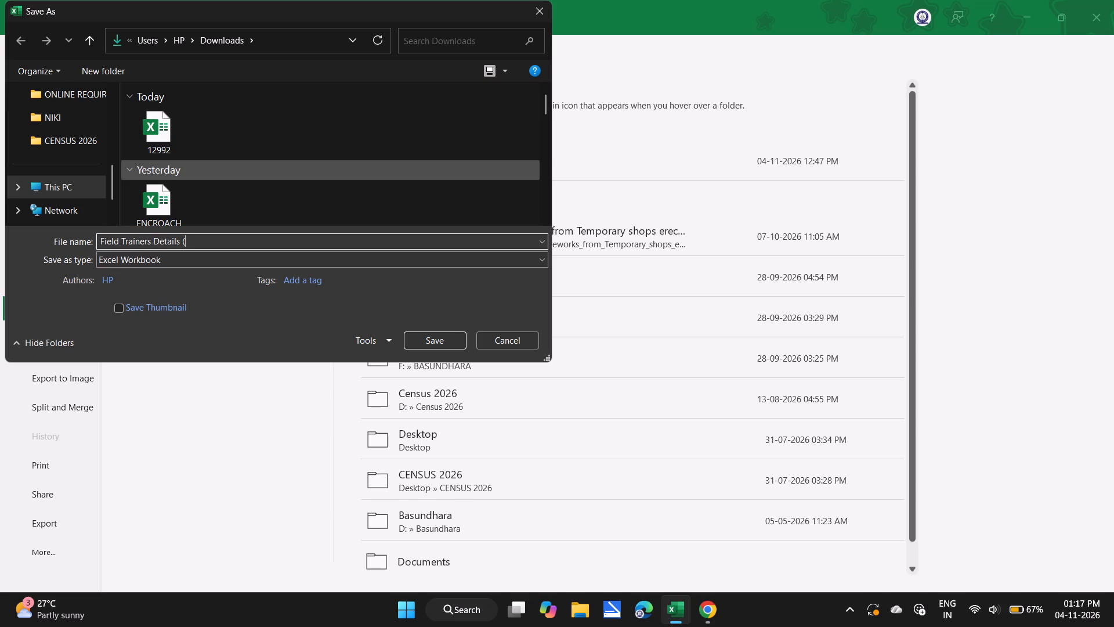
pyautogui.write('Tangarpali')
pyautogui.press('space')
pyautogui.write('Tahs')
pyautogui.press('BackSpace')
pyautogui.write('asil')
pyautogui.hotkey('shift', ')')
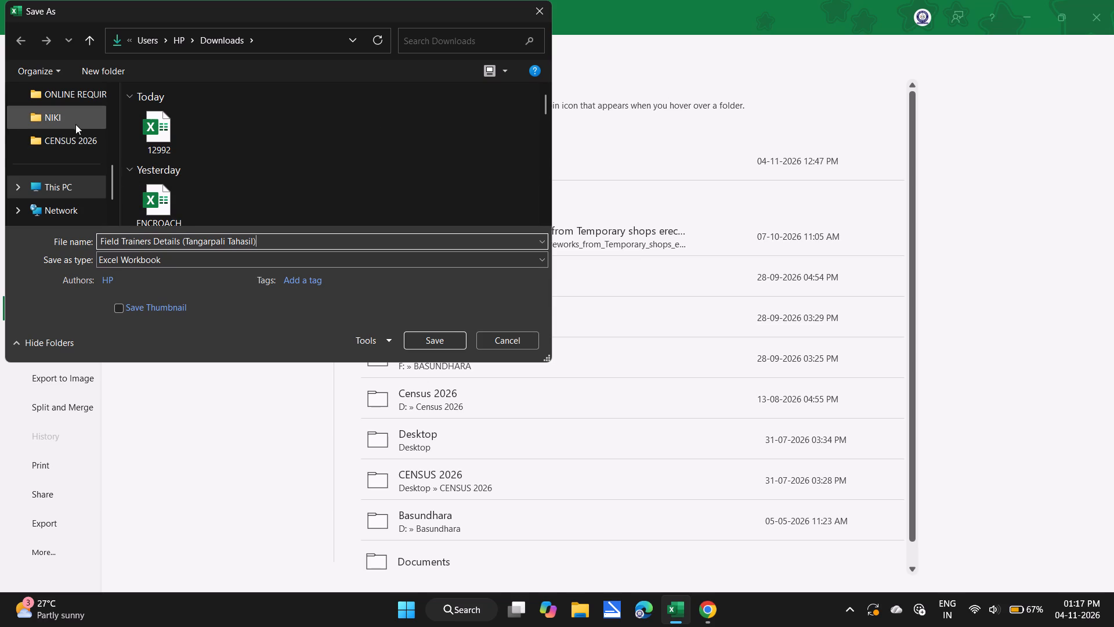
pyautogui.scroll(2, 75, 124)
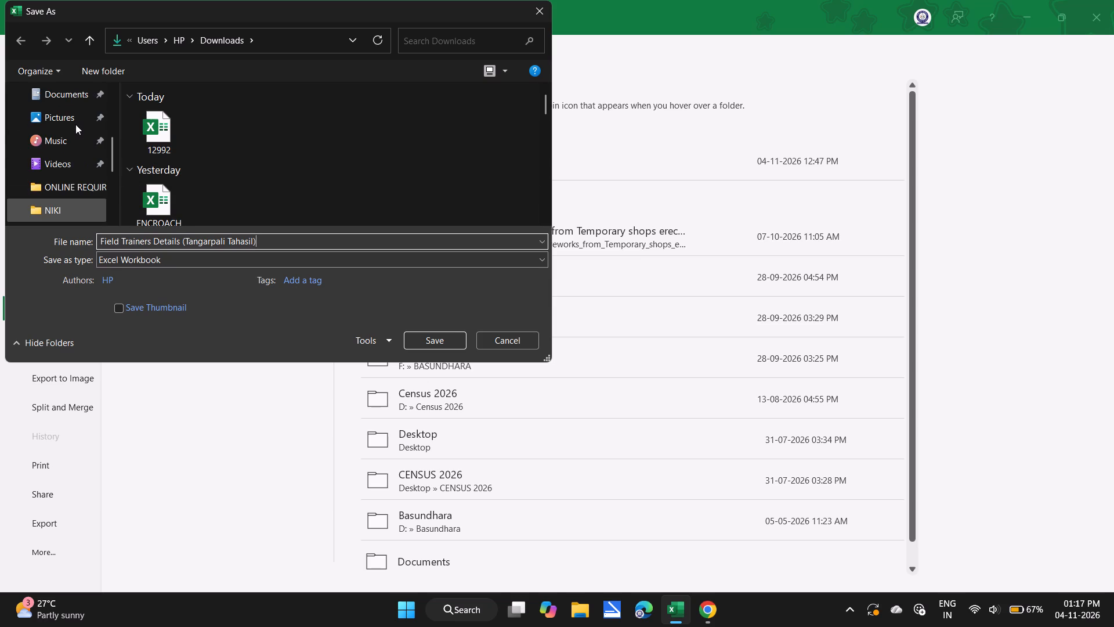
pyautogui.scroll(1, 75, 124)
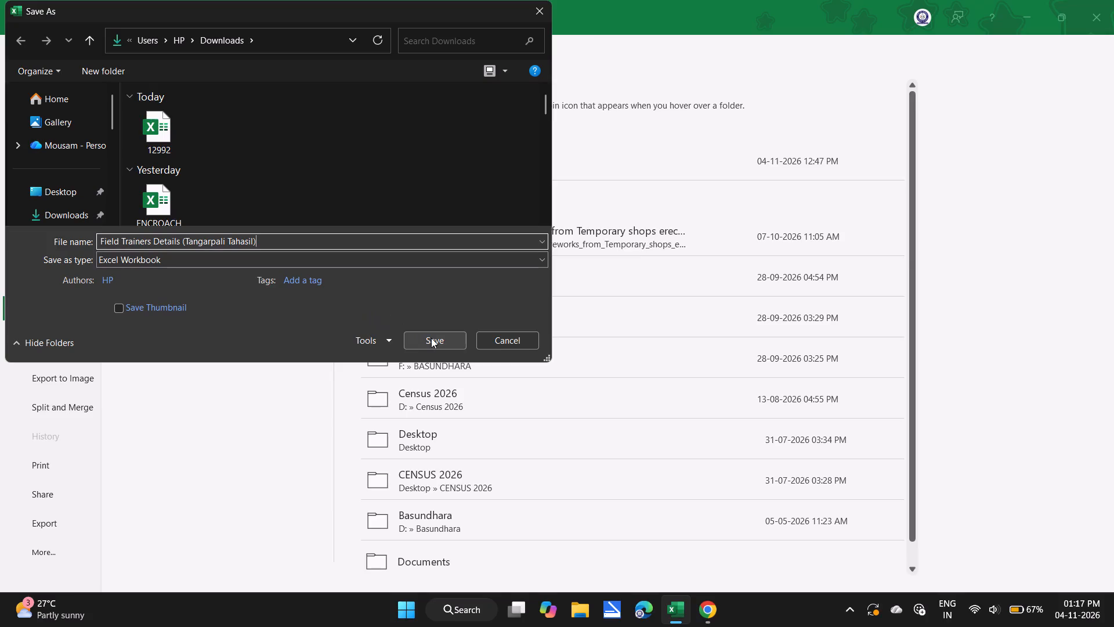
pyautogui.click(431, 338)
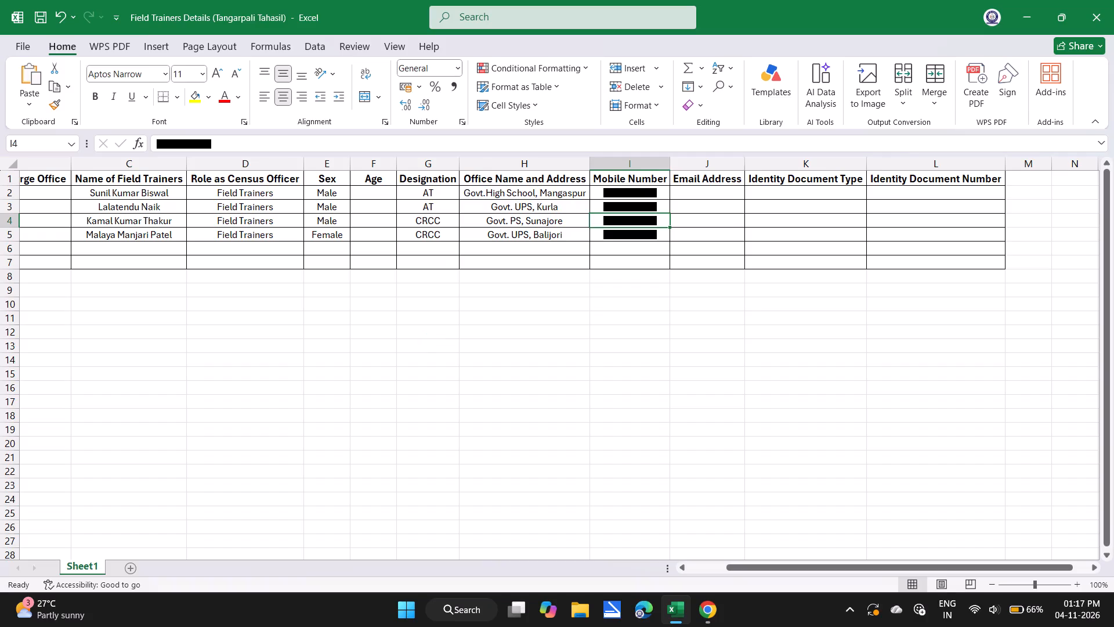
pyautogui.hotkey('ctrl', 's')
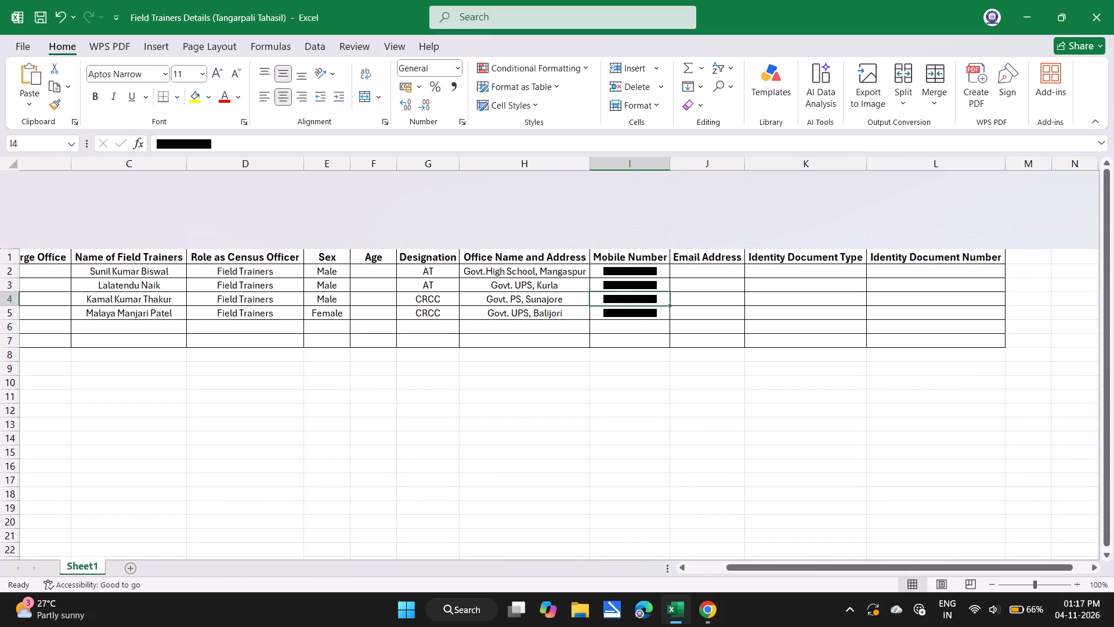
# Enter Tangarpali Tahasil as the Name Of Charge Office for the first trainer in cell B2.
pyautogui.hscroll(1, 434, 347)
pyautogui.scroll(1, 434, 347)
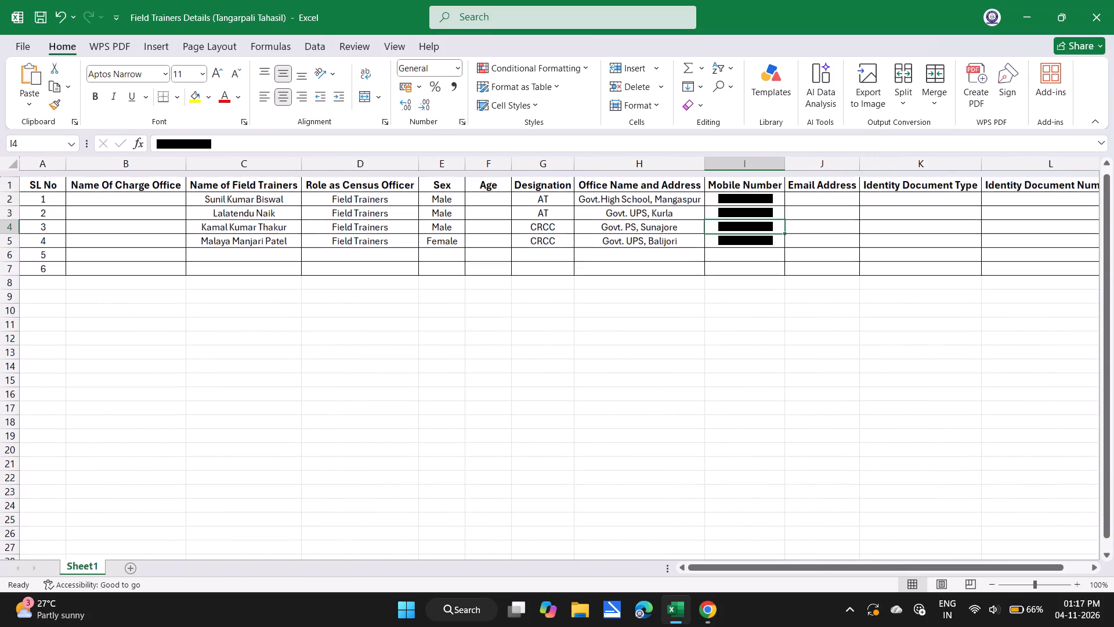
pyautogui.scroll(1, 434, 347)
pyautogui.click(131, 193)
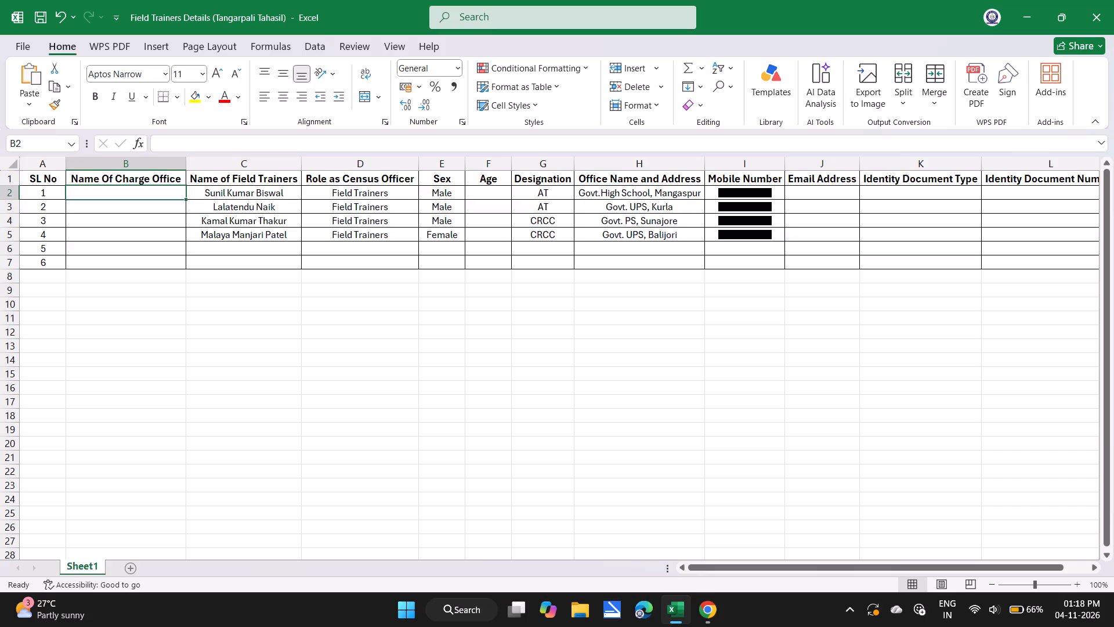
pyautogui.write('Tamgarpali')
pyautogui.press('space')
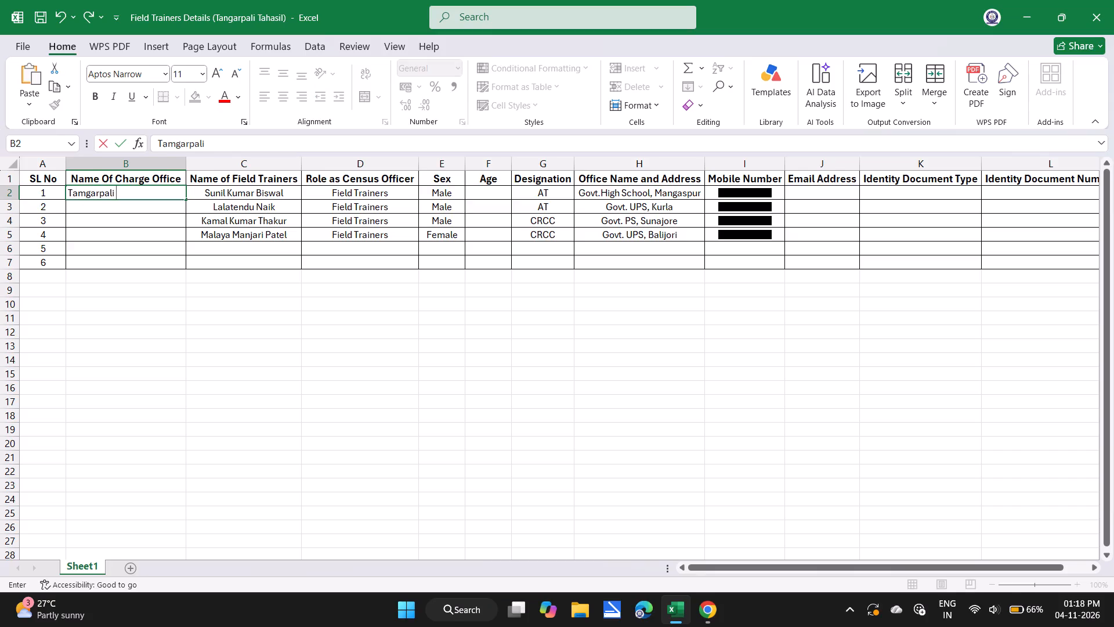
pyautogui.write('Tan')
pyautogui.press('BackSpace')
pyautogui.write('hasil')
pyautogui.click(164, 205)
pyautogui.click(165, 195)
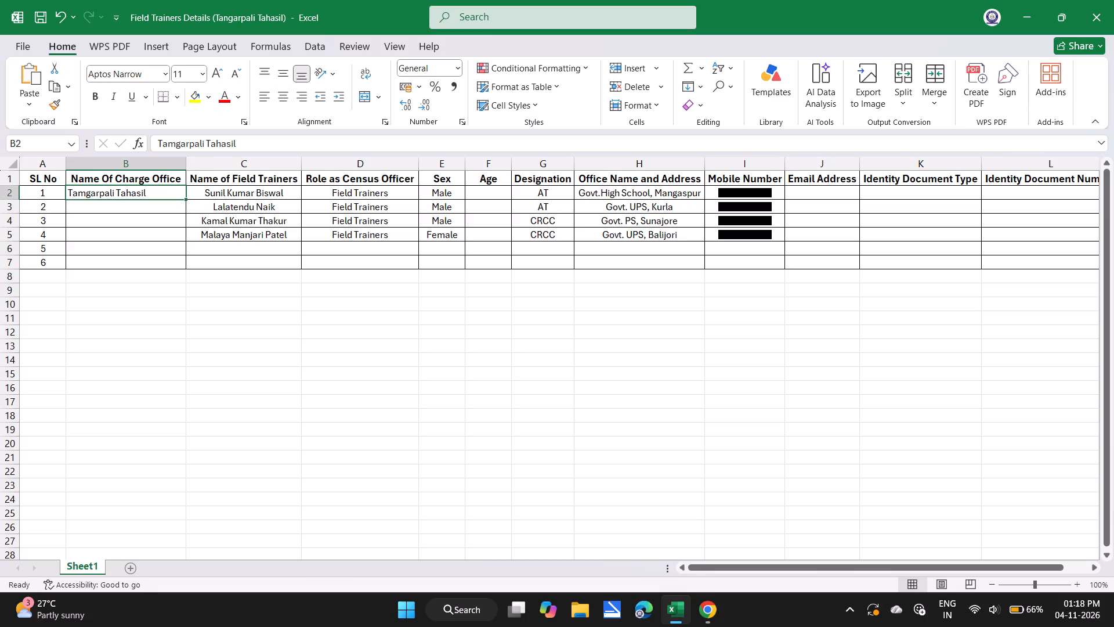
pyautogui.doubleClick(85, 193)
pyautogui.press('BackSpace')
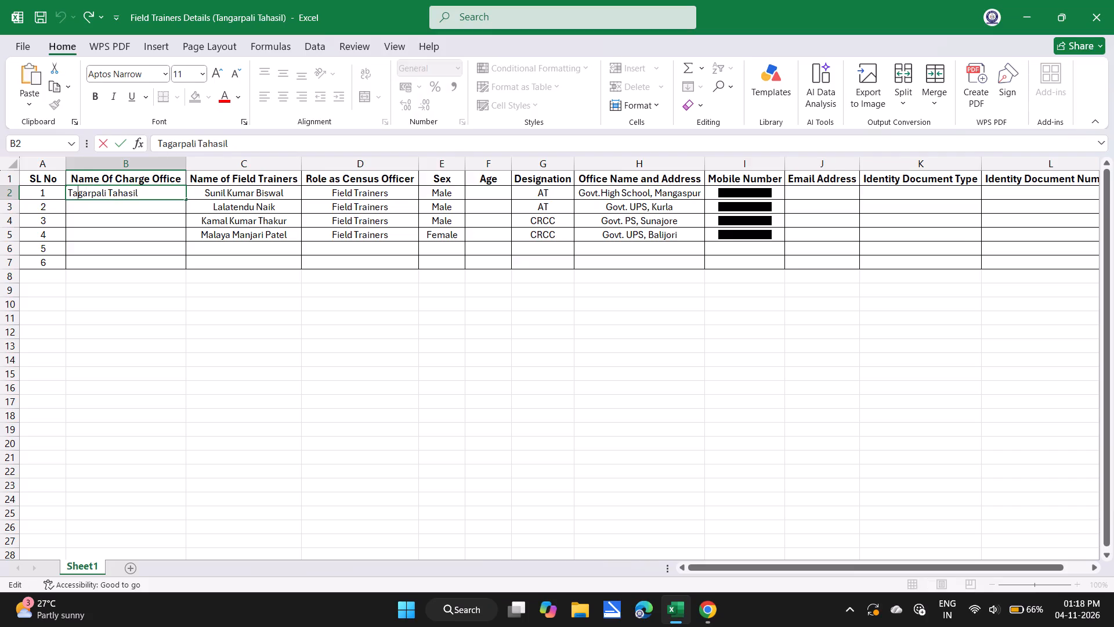
pyautogui.press('n')
pyautogui.click(173, 192)
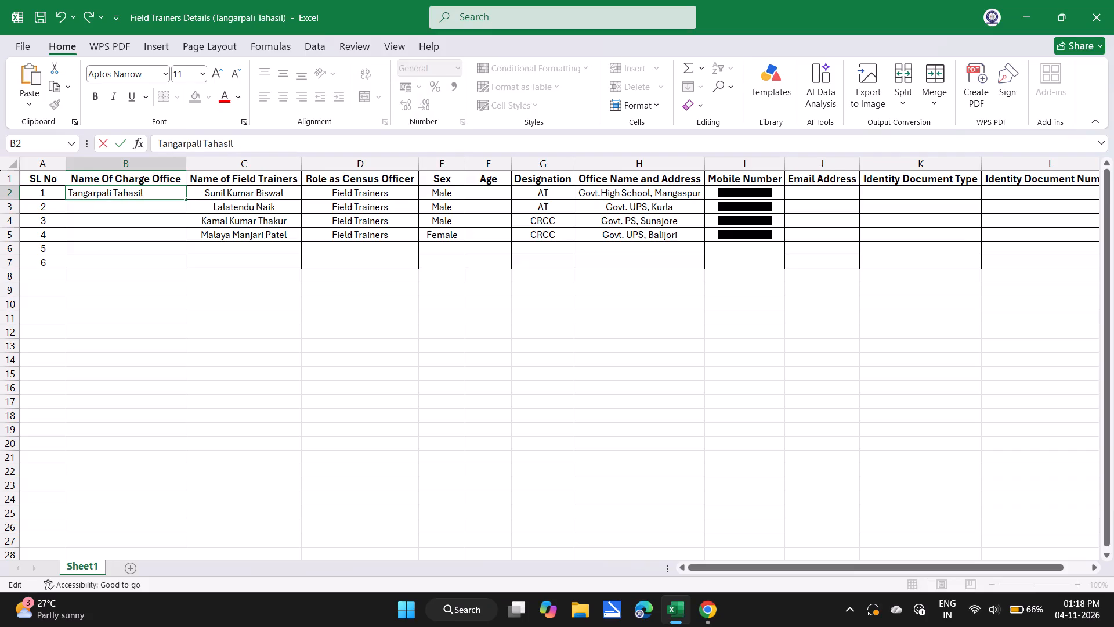
pyautogui.click(173, 207)
# Fill the charge office name from B2 down through B7.
pyautogui.moveTo(175, 196); pyautogui.dragTo(183, 197)
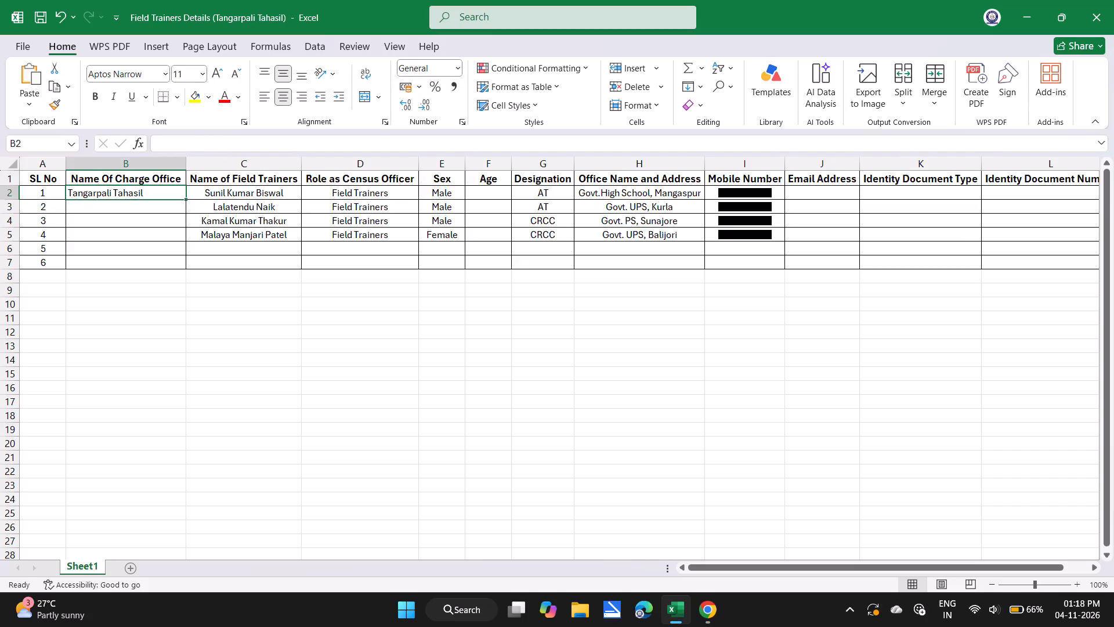
pyautogui.moveTo(183, 197); pyautogui.dragTo(185, 199)
pyautogui.moveTo(185, 199); pyautogui.dragTo(186, 267)
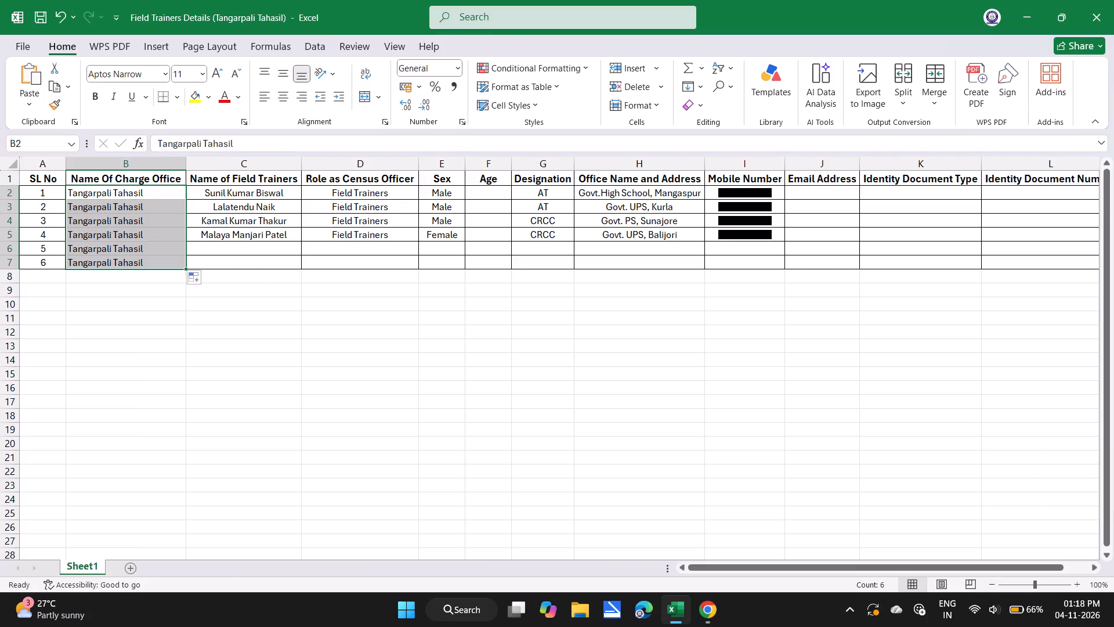
pyautogui.click(178, 293)
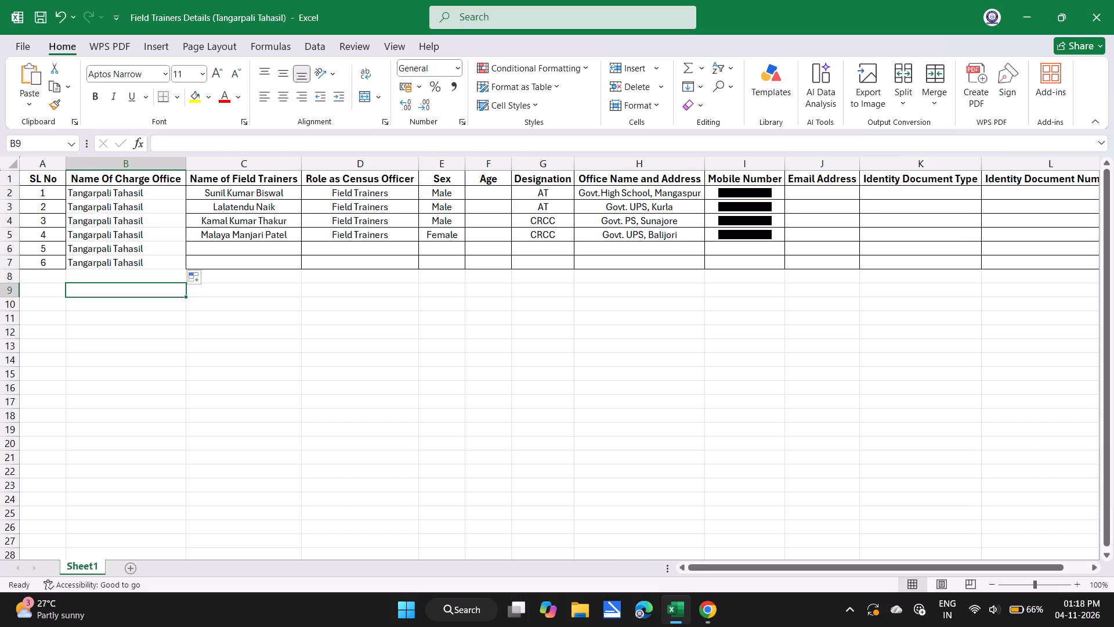
# Delete rows 6 and 7, the entries with SL No 5 and 6 that have no trainer details.
pyautogui.moveTo(9, 249); pyautogui.dragTo(10, 258)
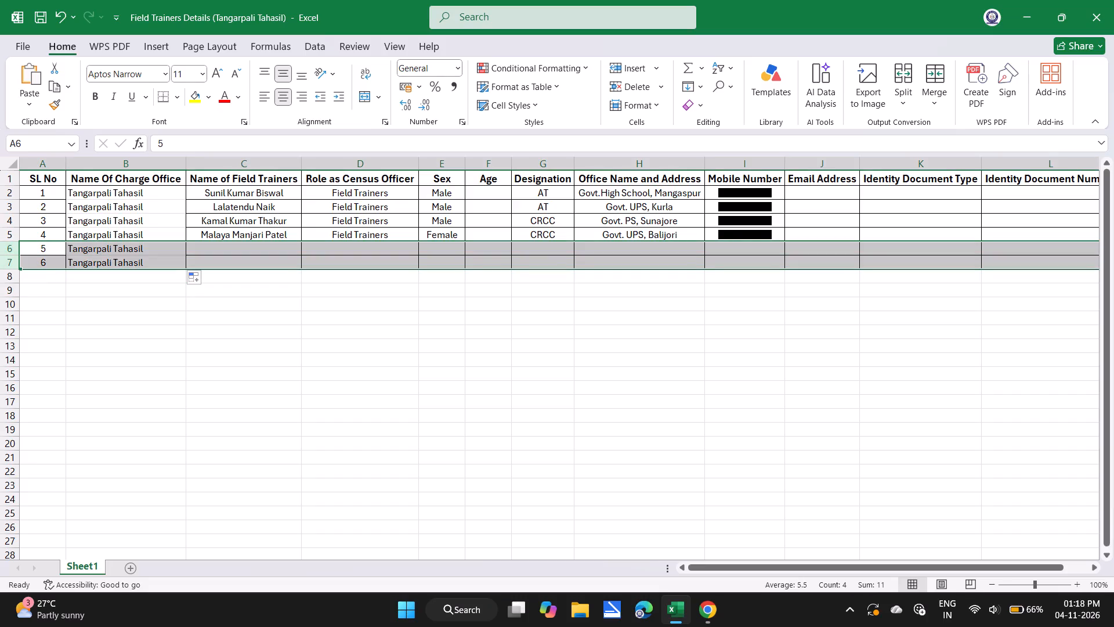
pyautogui.rightClick(251, 263)
pyautogui.click(302, 421)
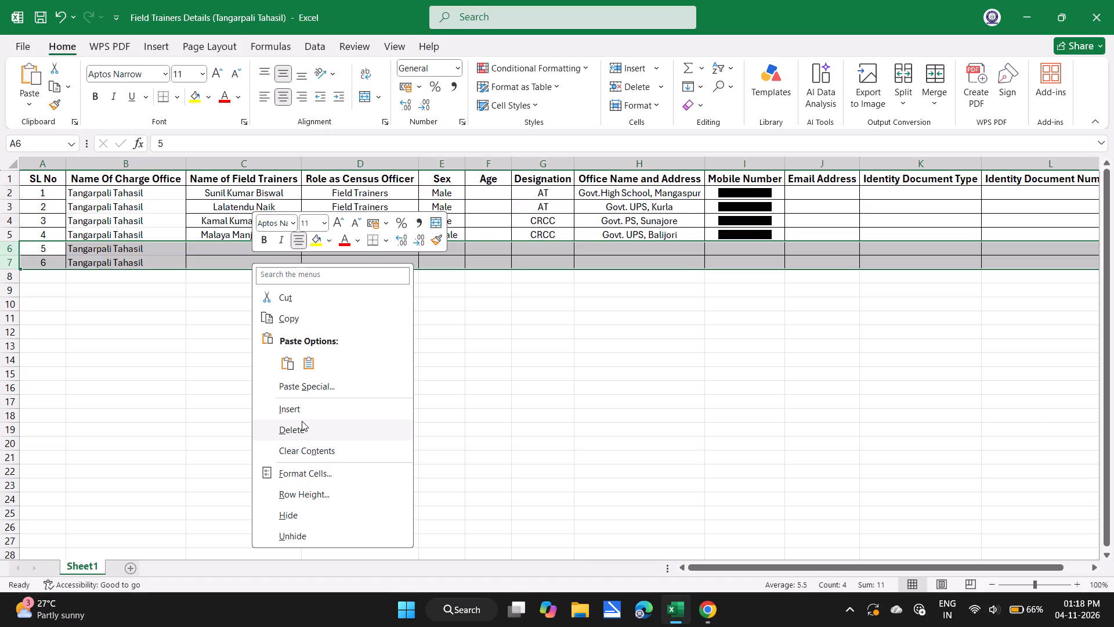
pyautogui.click(302, 421)
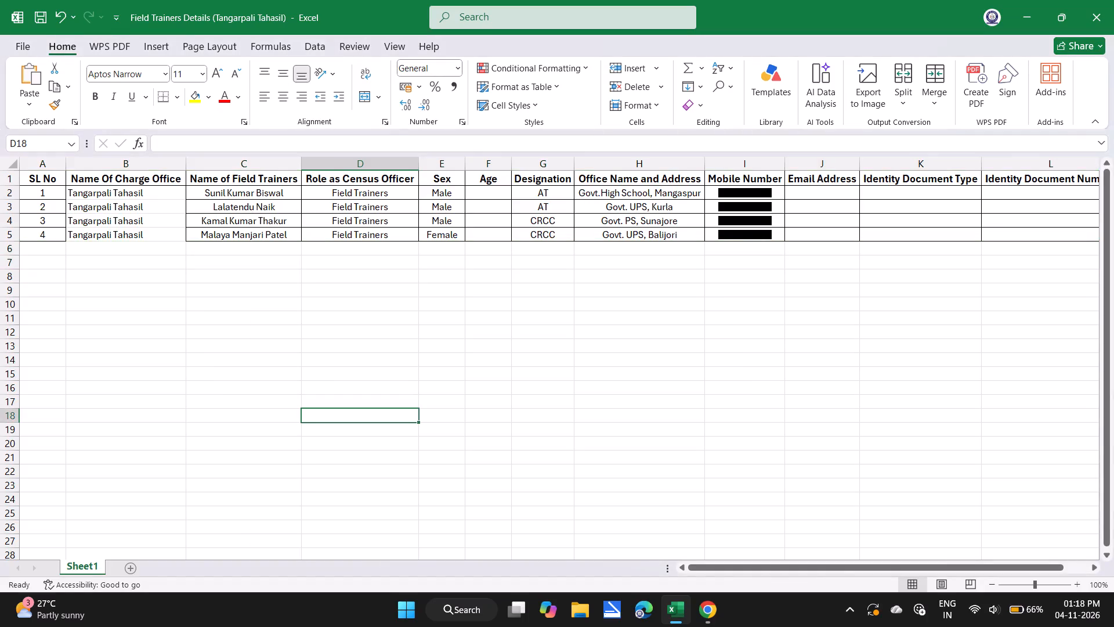
# Center the charge office names horizontally in cells B2 to B5.
pyautogui.hscroll(-1, 697, 329)
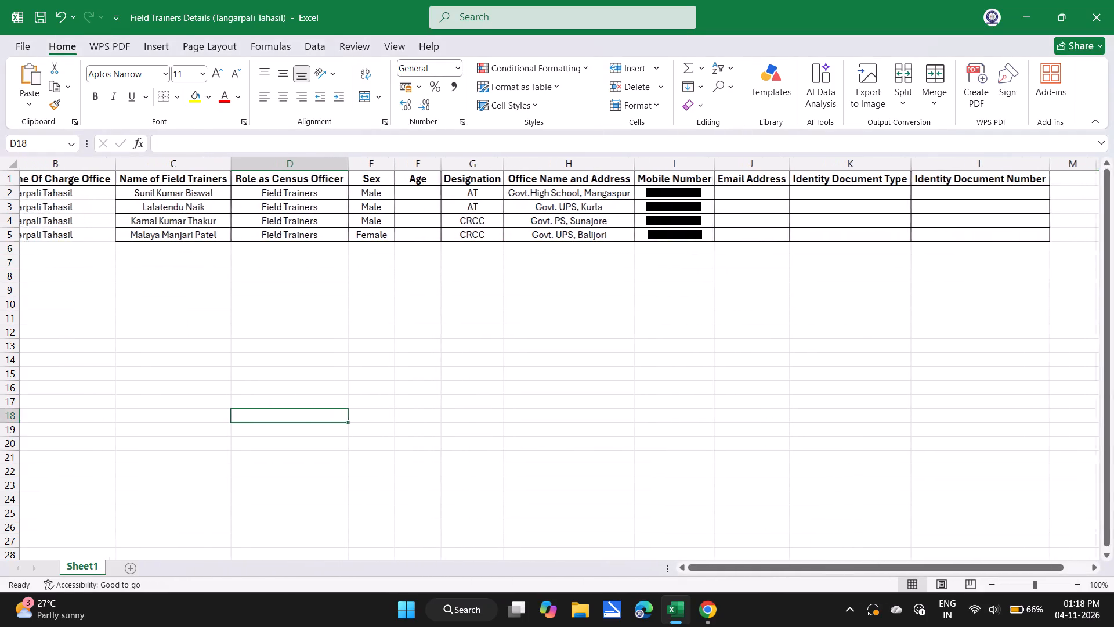
pyautogui.hscroll(-2, 697, 329)
pyautogui.hscroll(1, 697, 329)
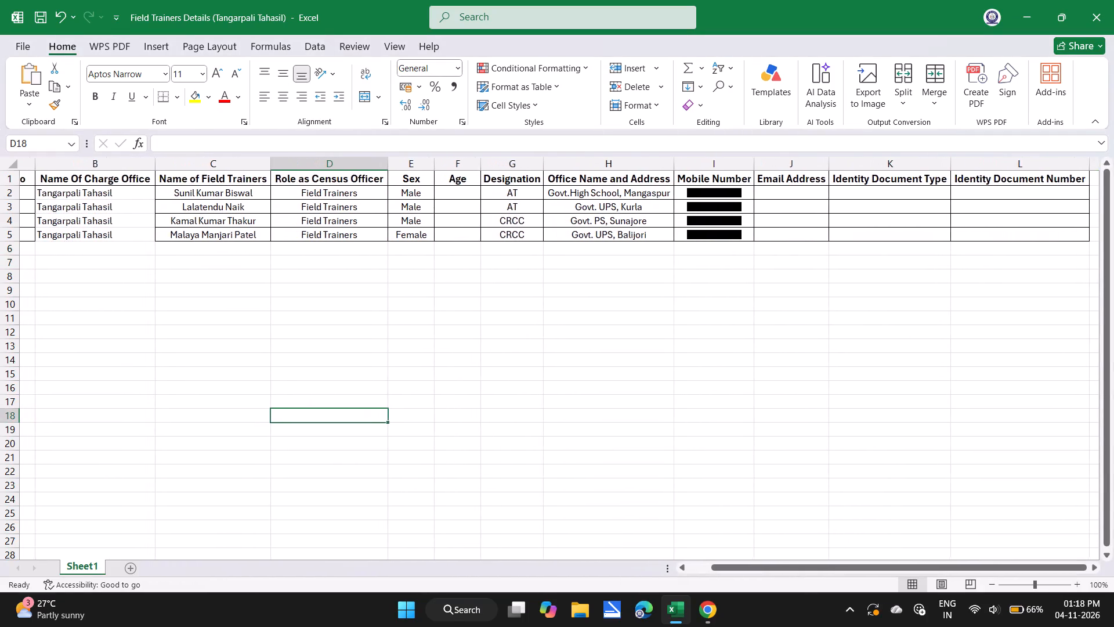
pyautogui.hscroll(1, 697, 329)
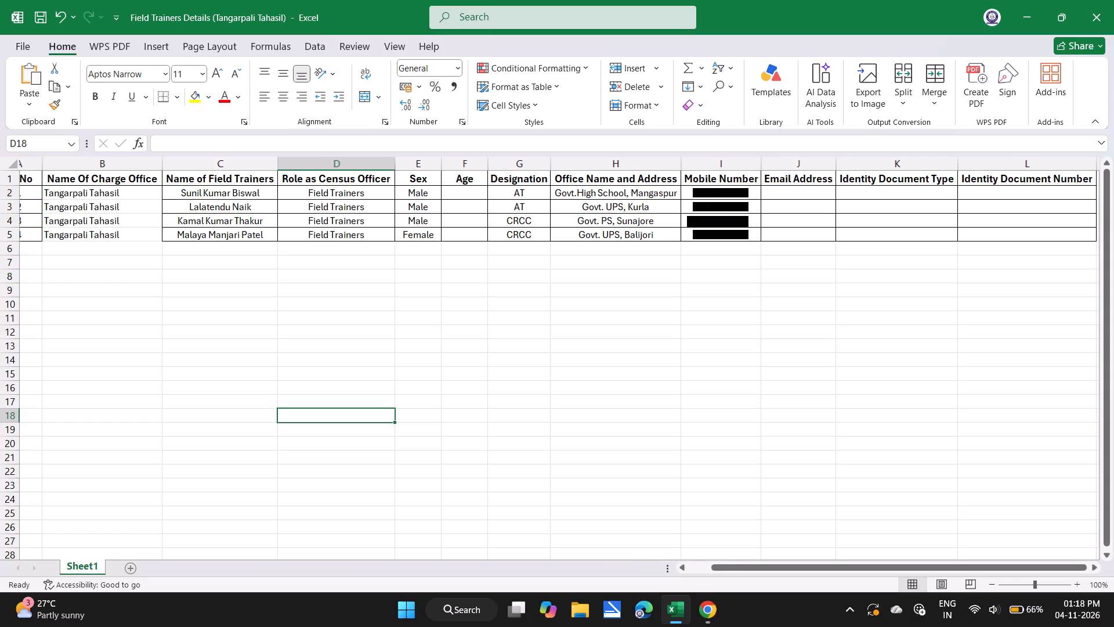
pyautogui.hscroll(1, 697, 329)
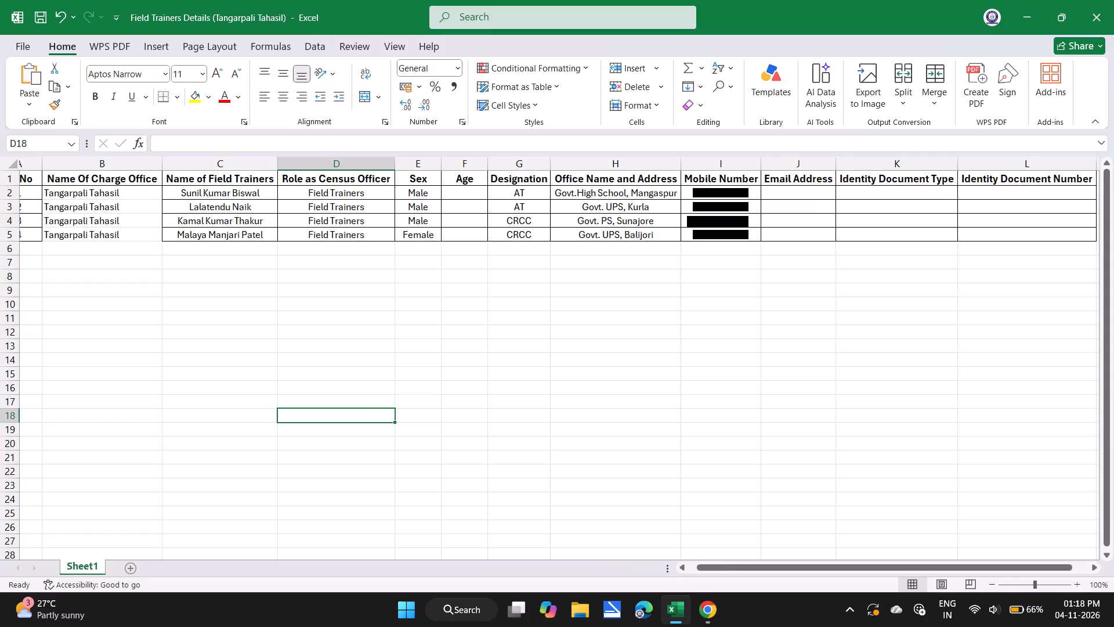
pyautogui.moveTo(143, 196); pyautogui.dragTo(140, 230)
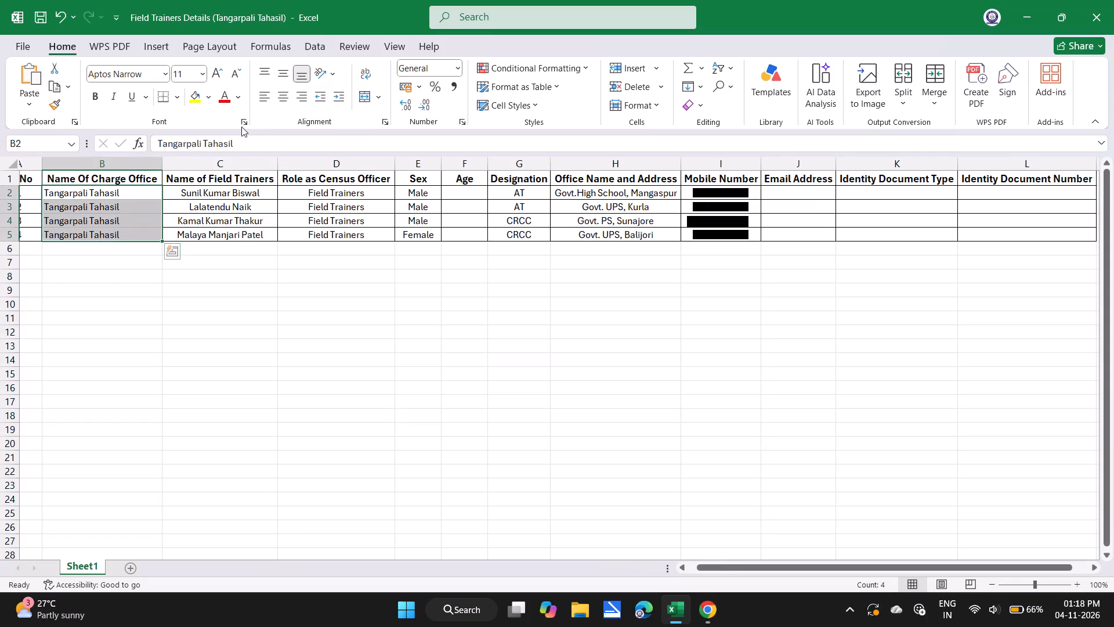
pyautogui.click(281, 102)
pyautogui.click(323, 355)
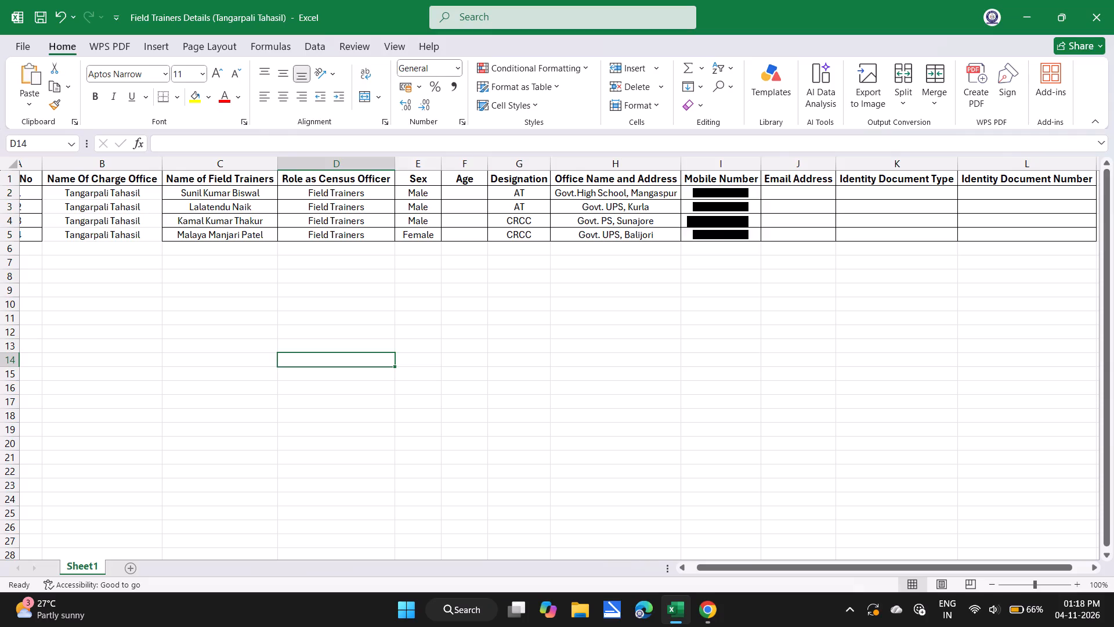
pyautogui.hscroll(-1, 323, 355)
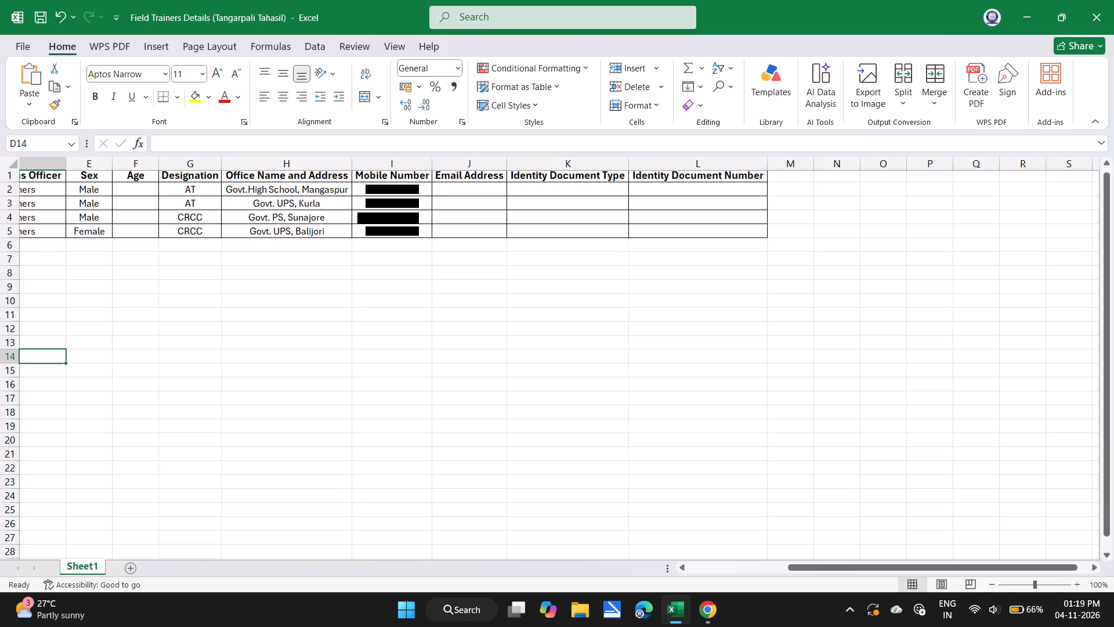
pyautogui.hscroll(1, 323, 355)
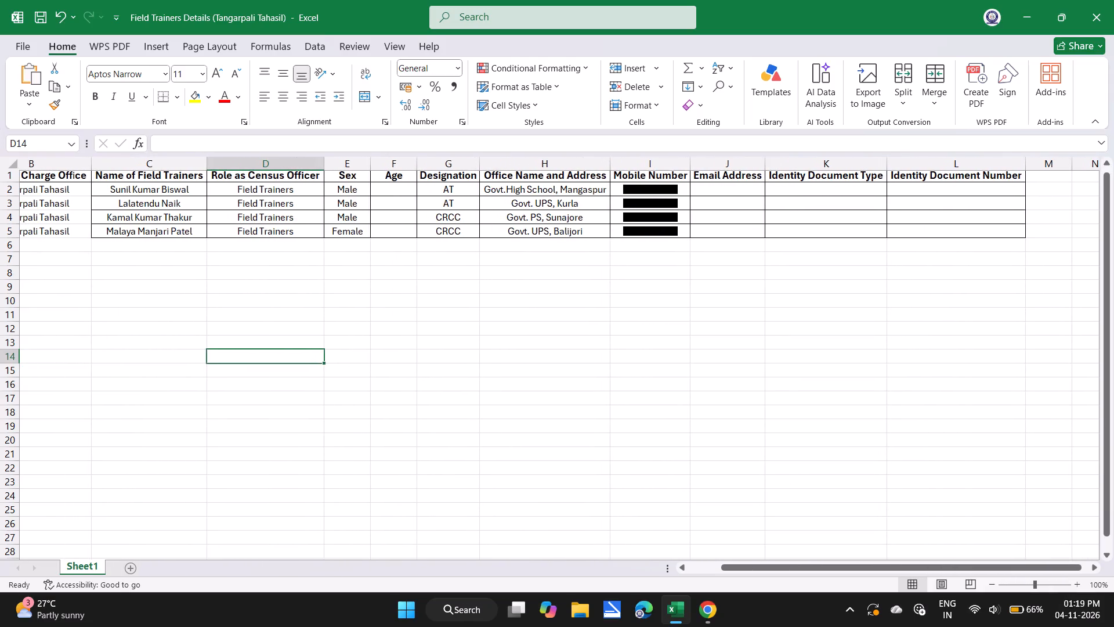